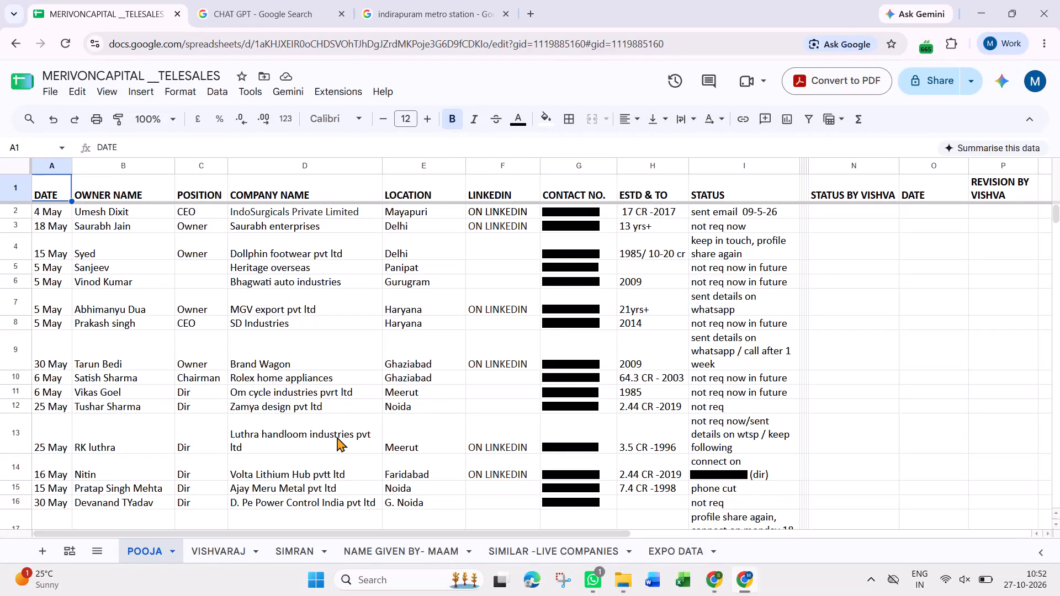
Open the VISHVARAJ sheet and review the call status notes of its October leads from the first rows onward.
click(226, 549)
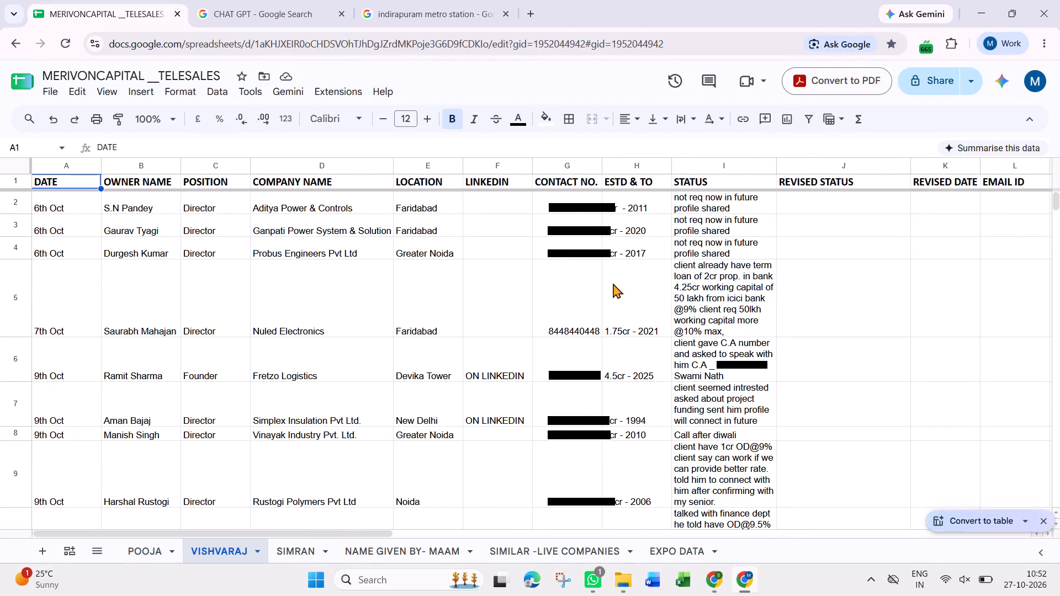
scroll(613, 283, up, 1)
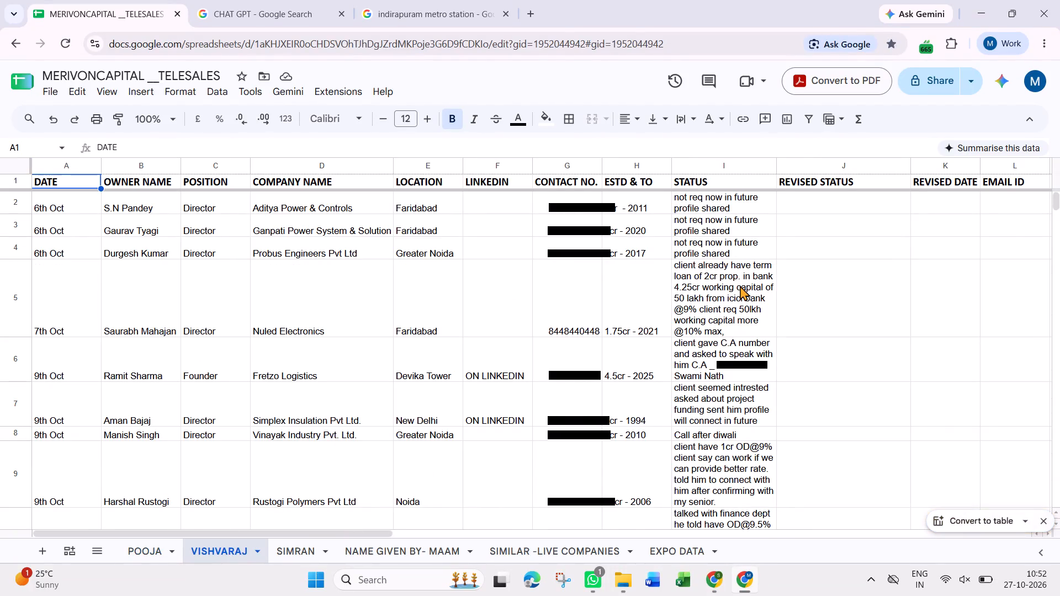
scroll(740, 285, down, 1)
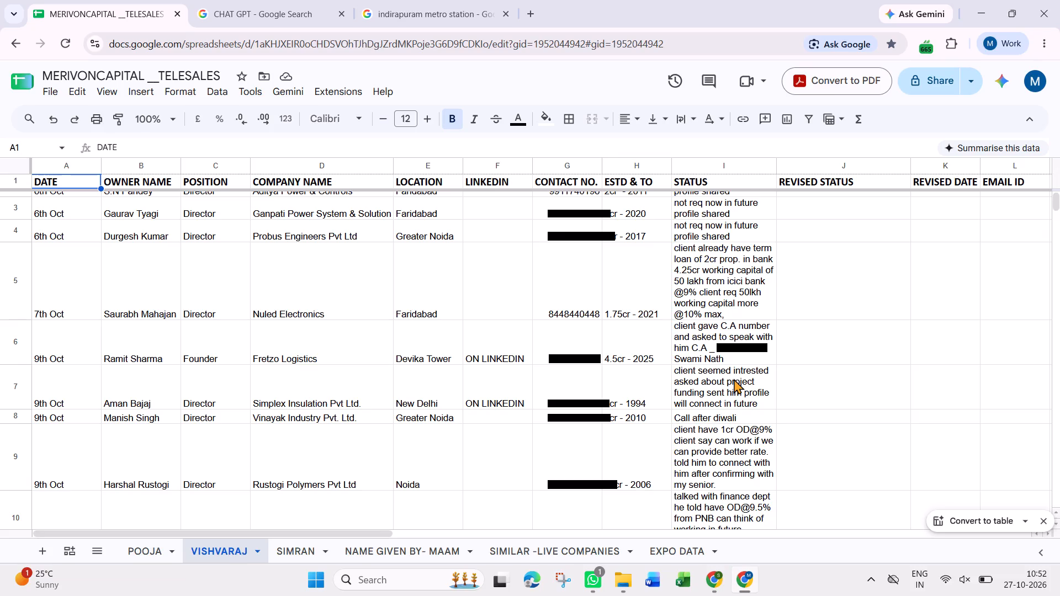
scroll(716, 456, down, 1)
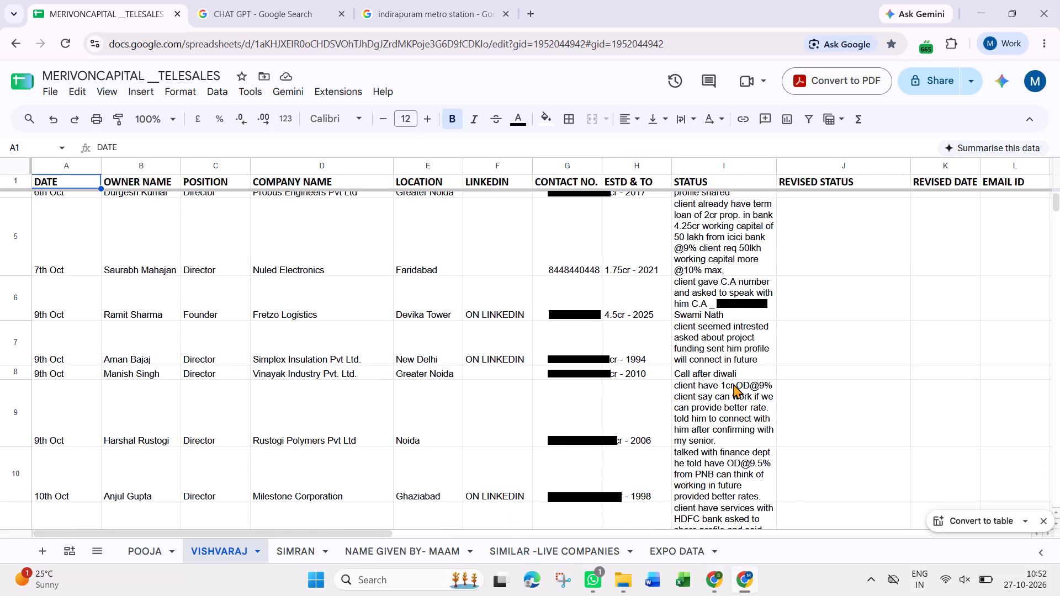
scroll(733, 384, down, 1)
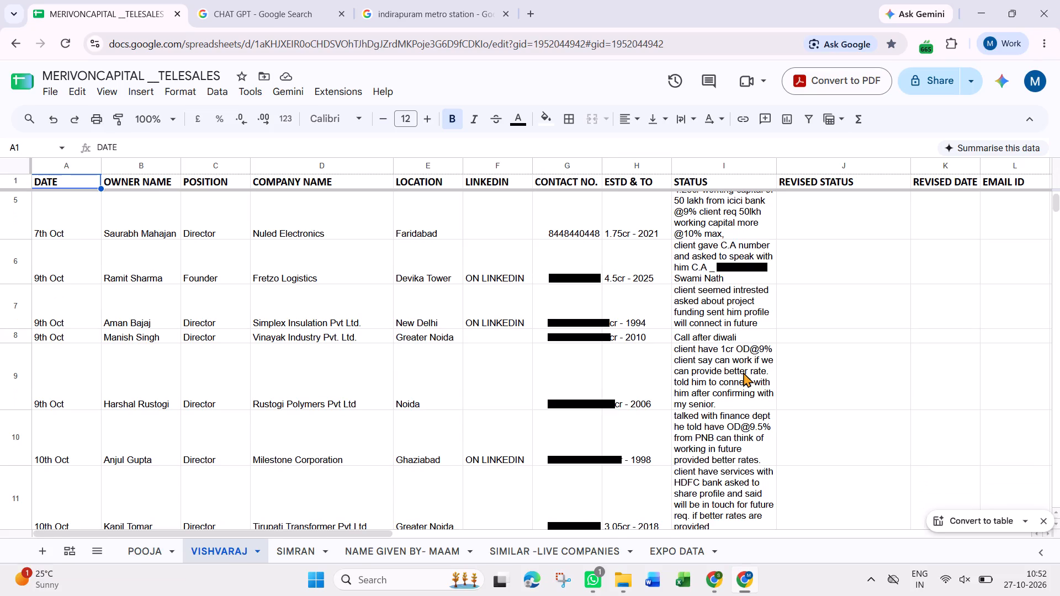
scroll(743, 372, down, 1)
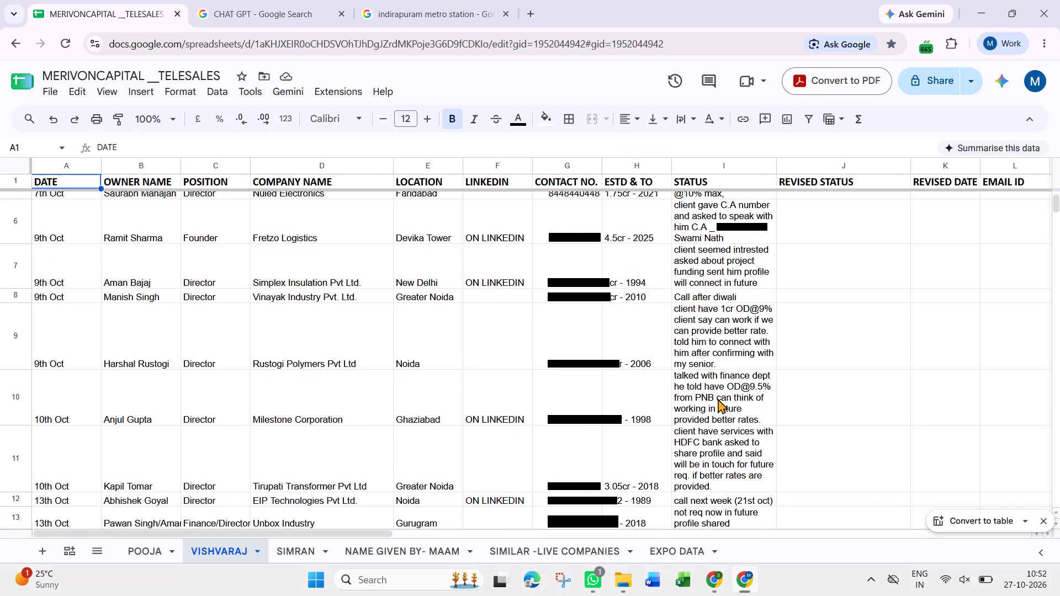
scroll(714, 402, down, 1)
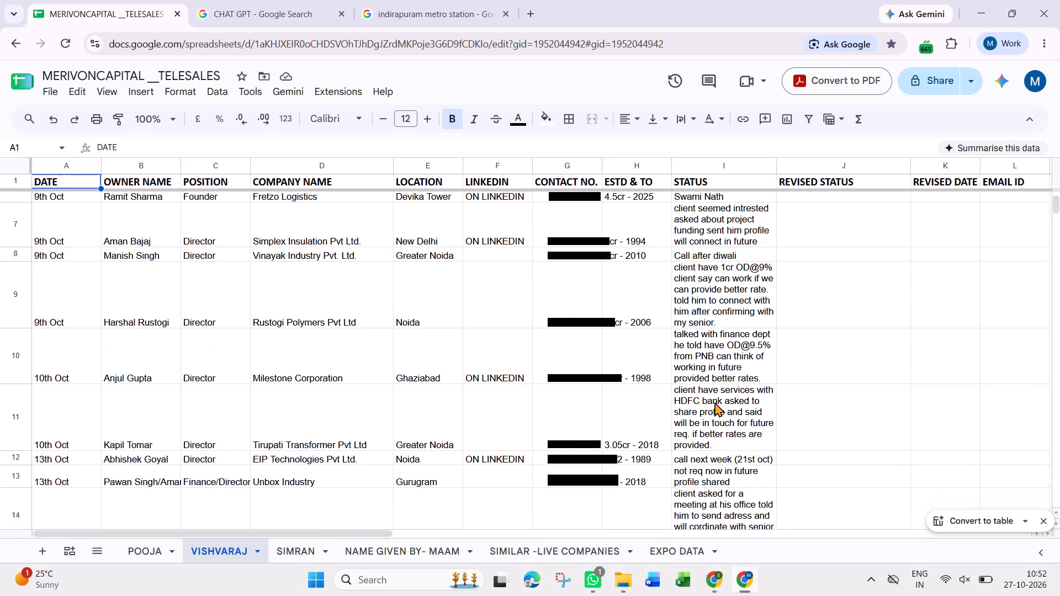
scroll(706, 414, down, 1)
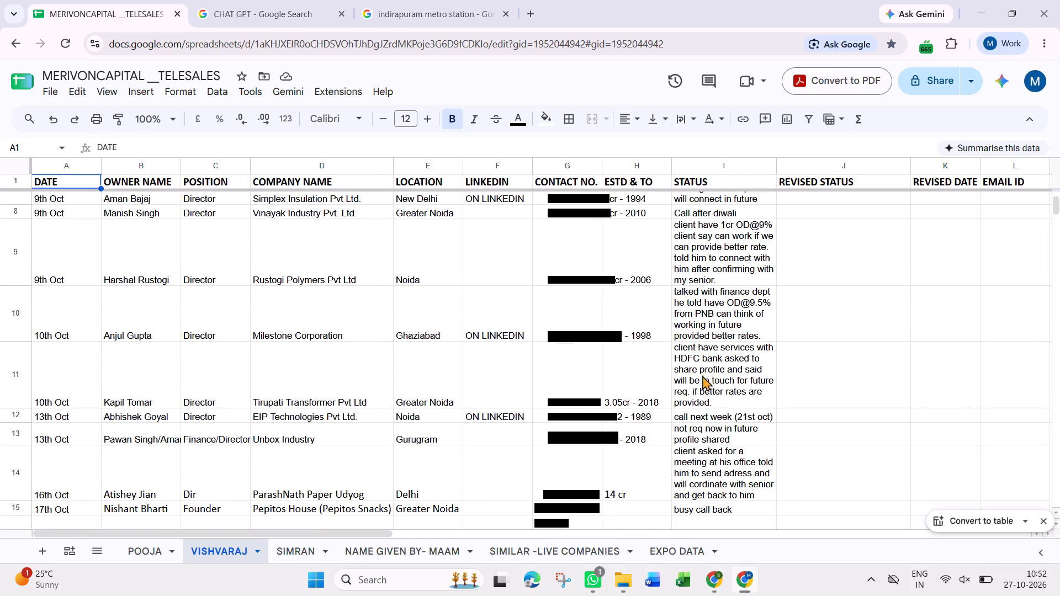
scroll(727, 404, down, 1)
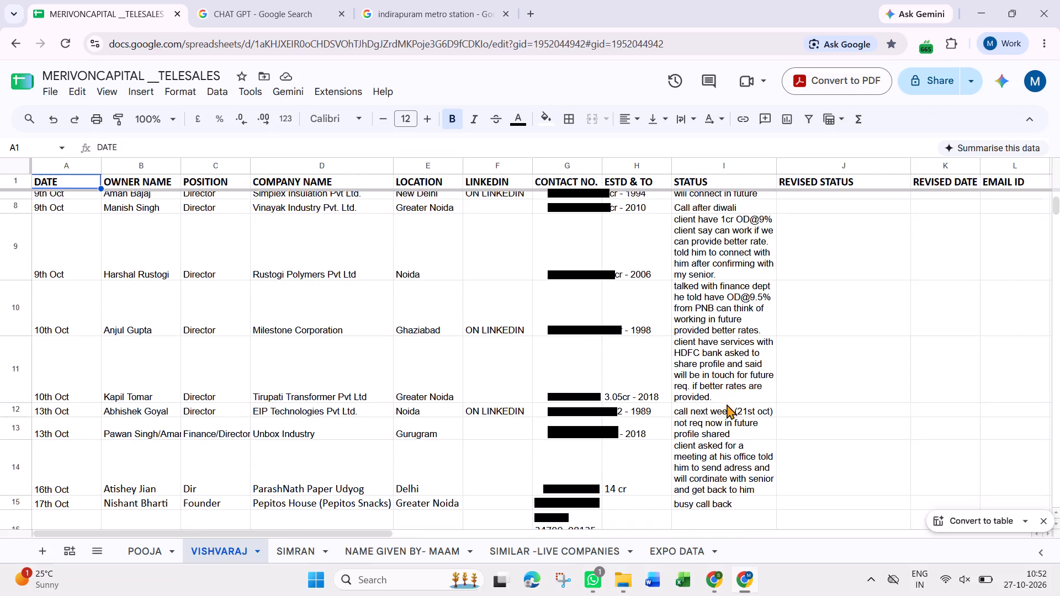
scroll(727, 404, down, 1)
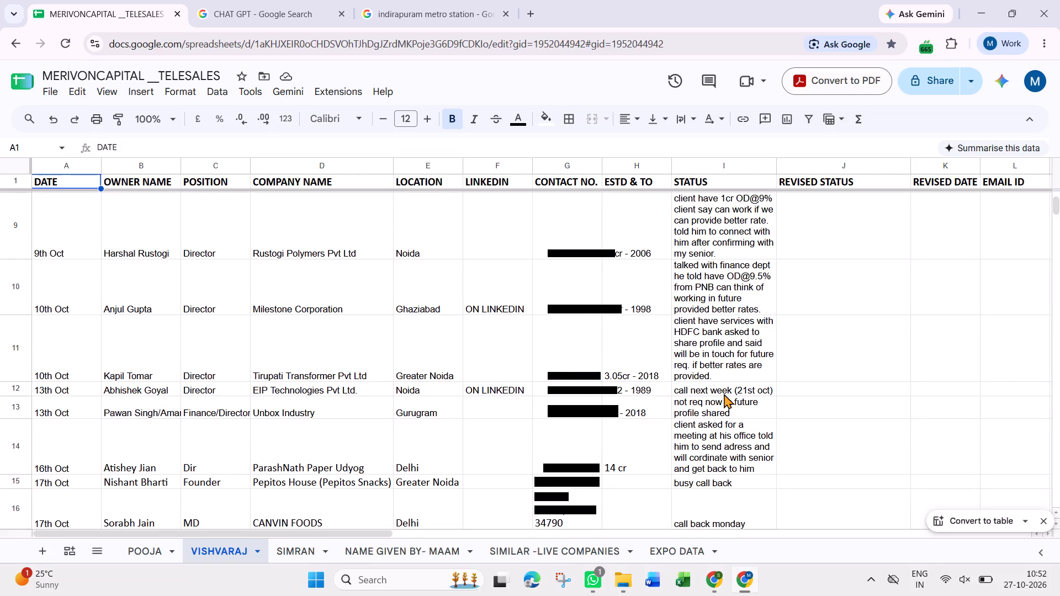
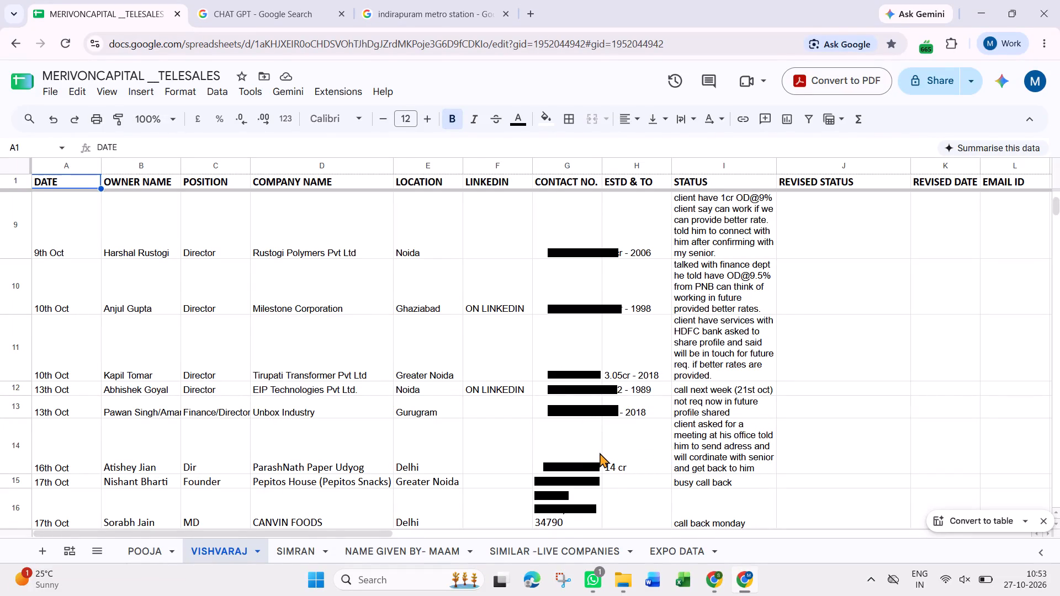
Widen the CONTACT NO. column slightly so its phone numbers fit beside the ESTD & TO column.
scroll(600, 453, down, 1)
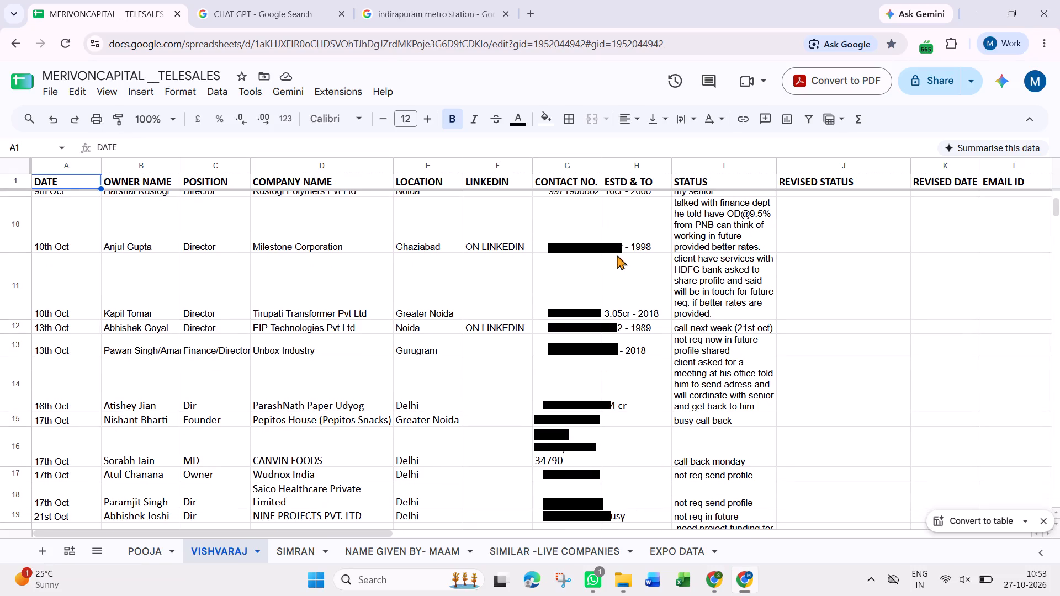
drag(600, 164, 617, 165)
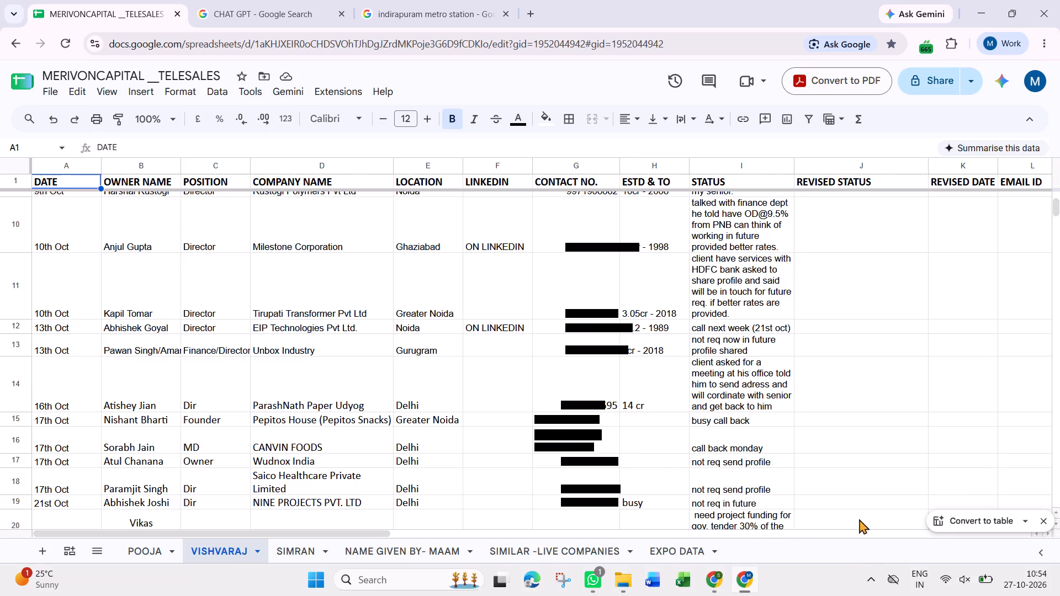
Dismiss the suggestion to convert the leads data to a table.
click(1043, 519)
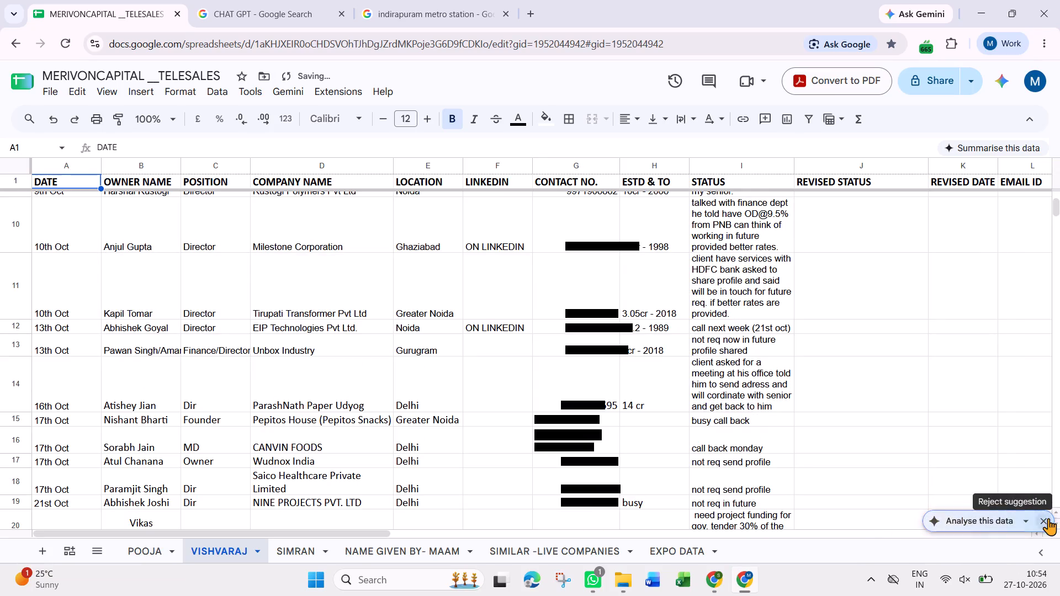
Dismiss the suggestion to analyse the leads data.
click(1046, 519)
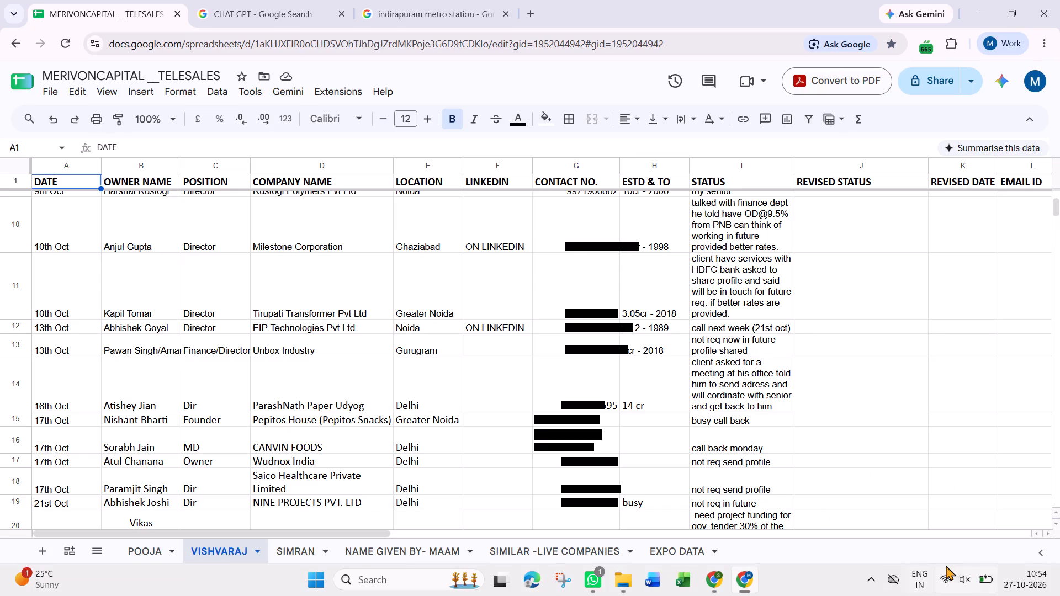
Raise the laptop's screen brightness to the maximum in the Windows quick settings and return to the leads sheet.
click(971, 574)
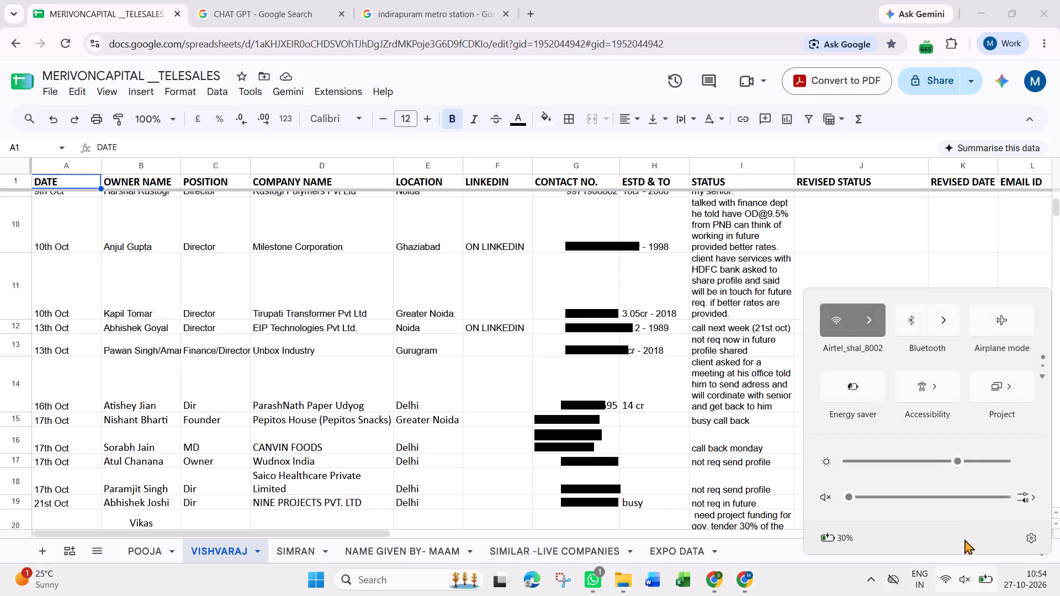
drag(959, 457, 1059, 460)
drag(1059, 460, 1059, 463)
click(955, 245)
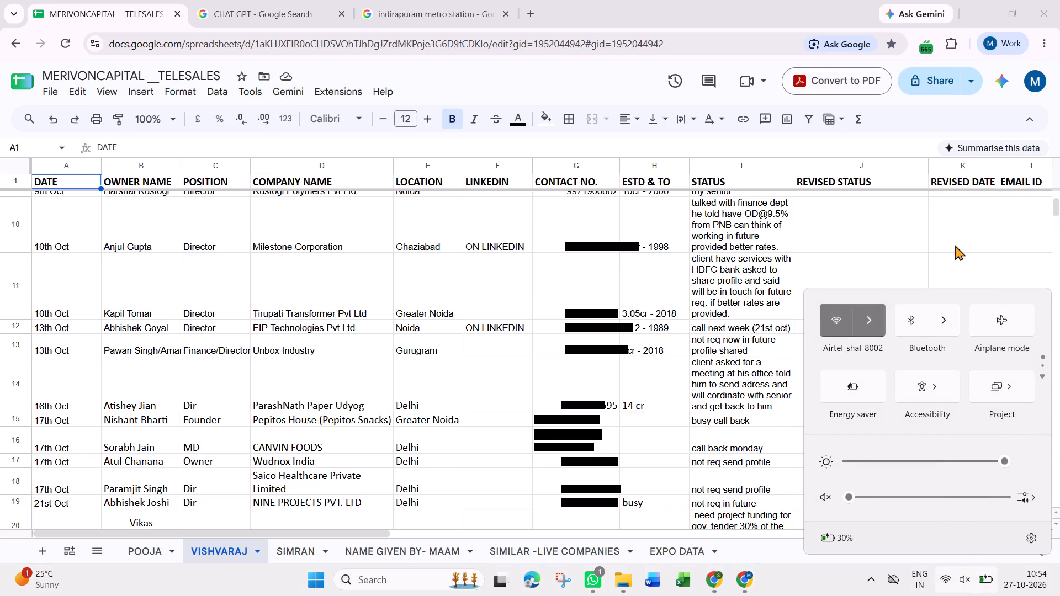
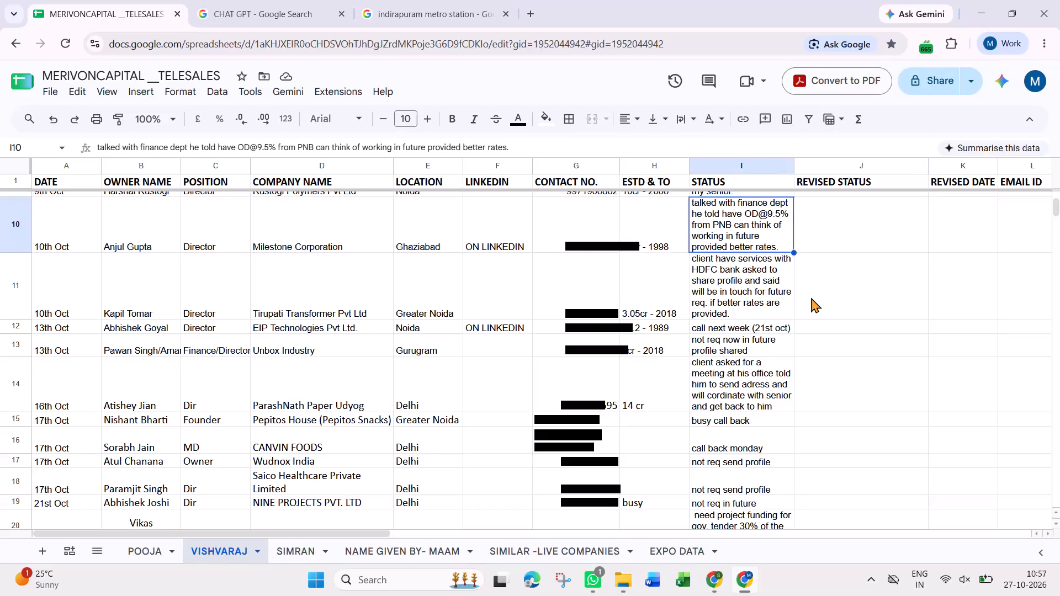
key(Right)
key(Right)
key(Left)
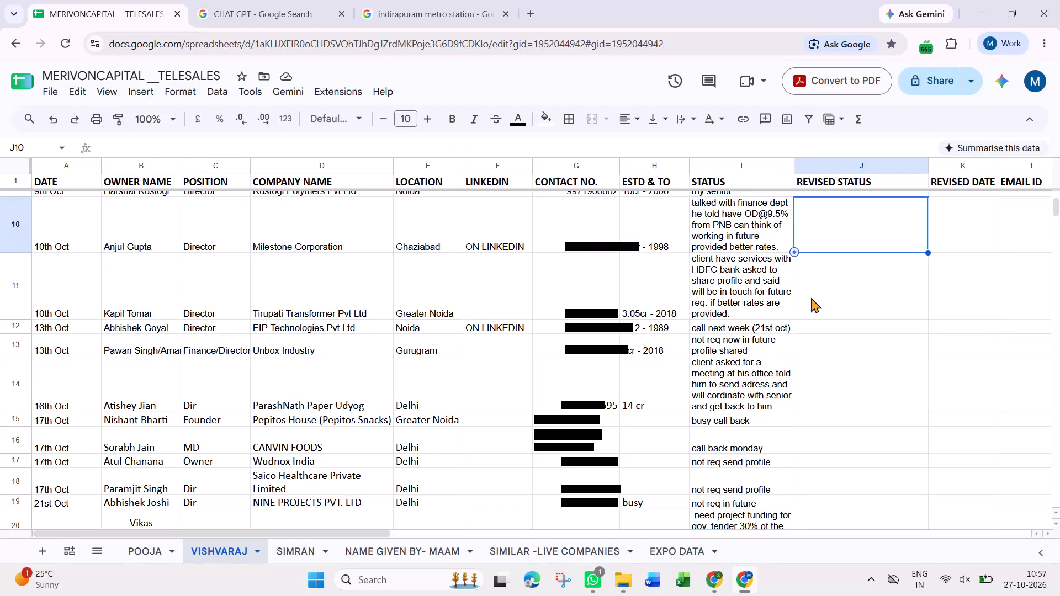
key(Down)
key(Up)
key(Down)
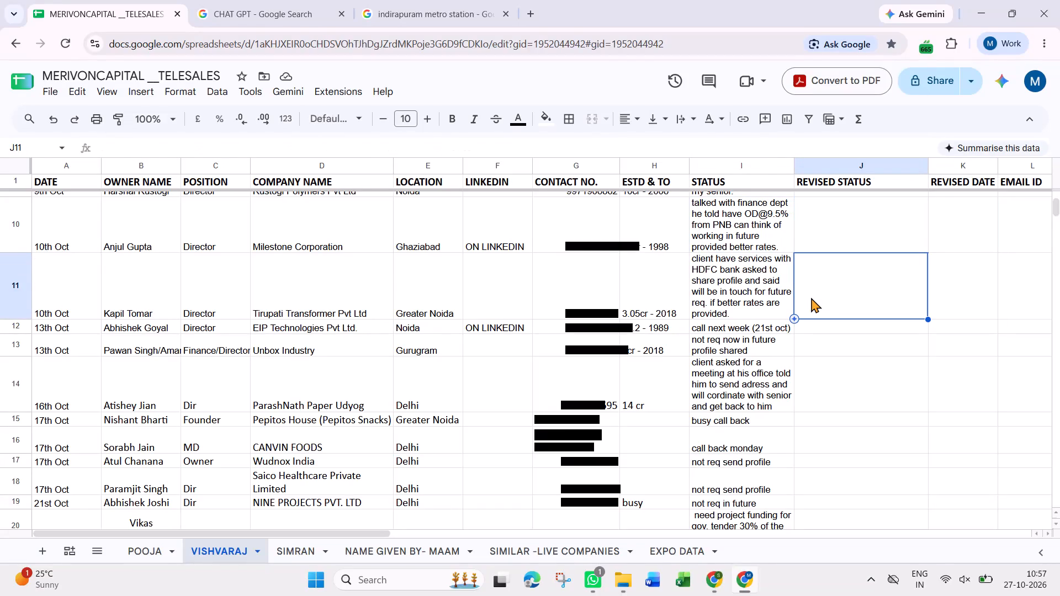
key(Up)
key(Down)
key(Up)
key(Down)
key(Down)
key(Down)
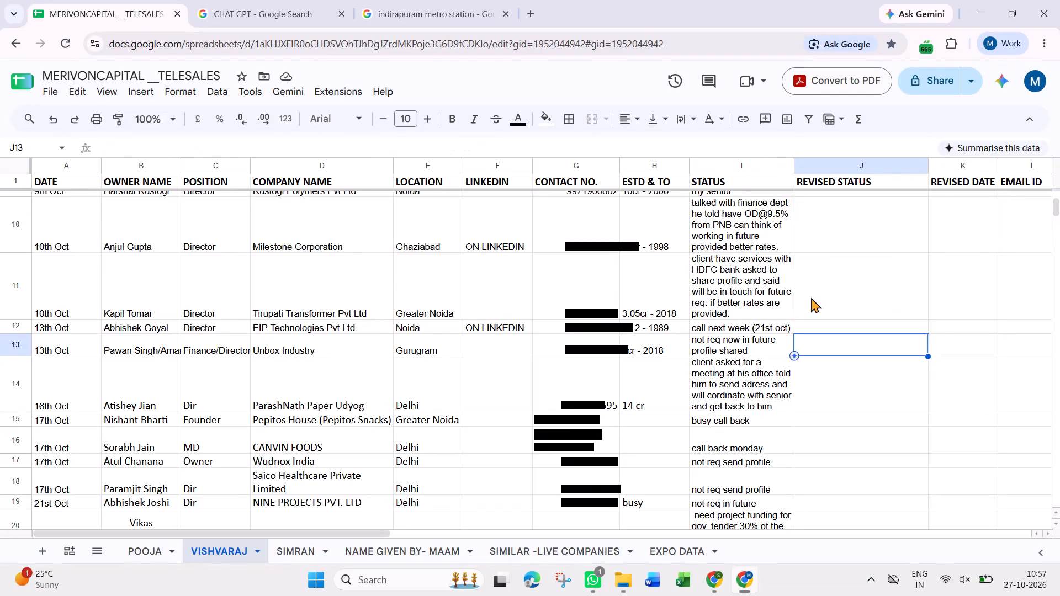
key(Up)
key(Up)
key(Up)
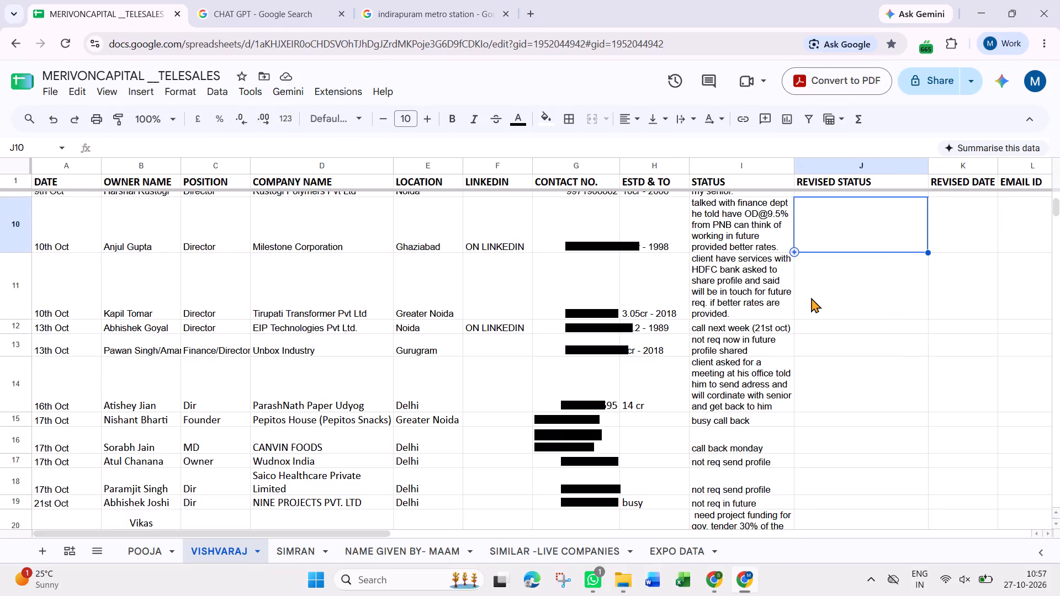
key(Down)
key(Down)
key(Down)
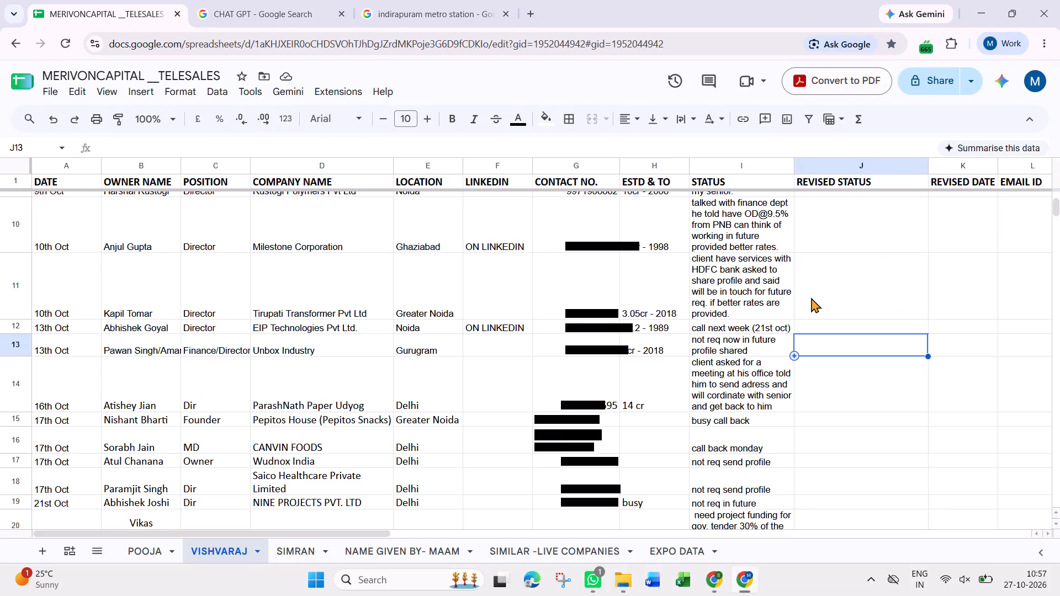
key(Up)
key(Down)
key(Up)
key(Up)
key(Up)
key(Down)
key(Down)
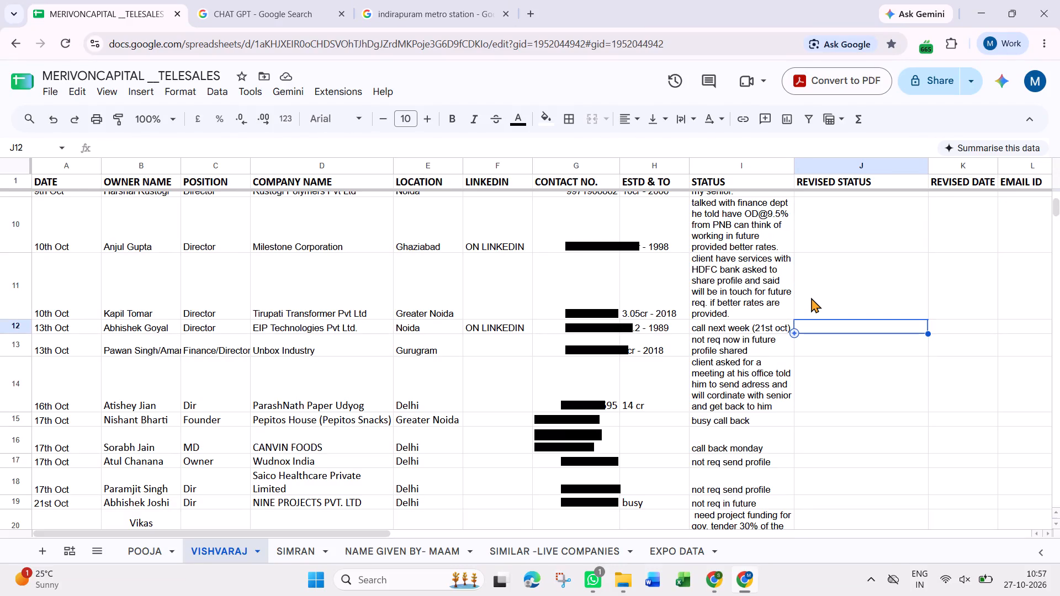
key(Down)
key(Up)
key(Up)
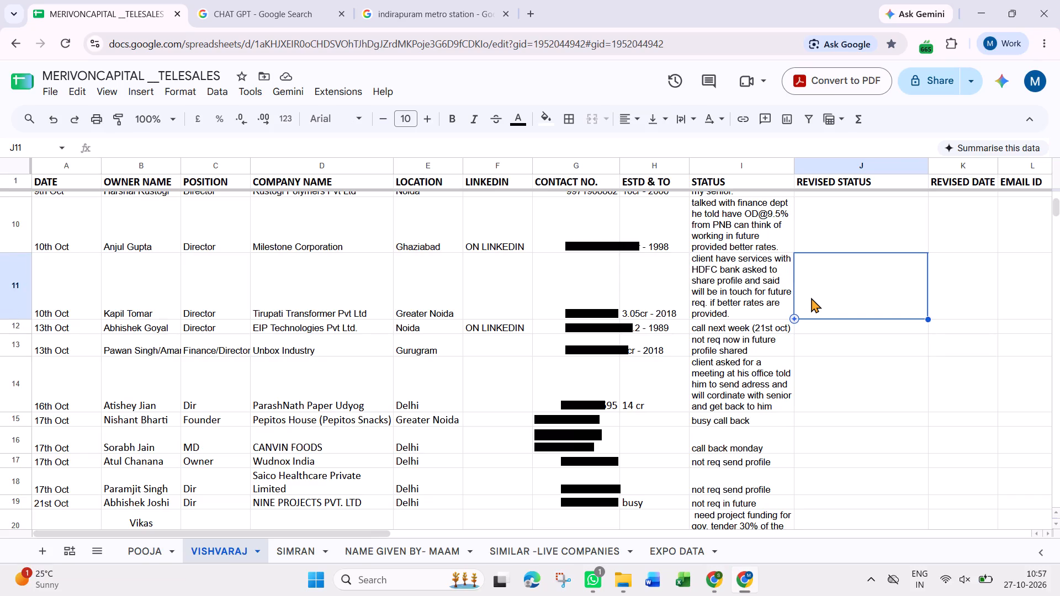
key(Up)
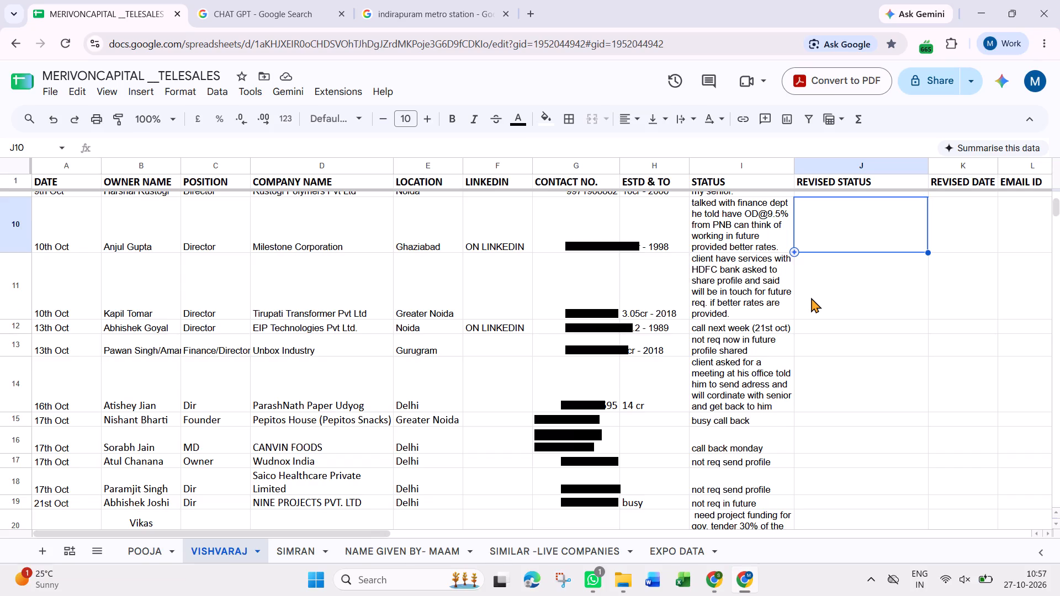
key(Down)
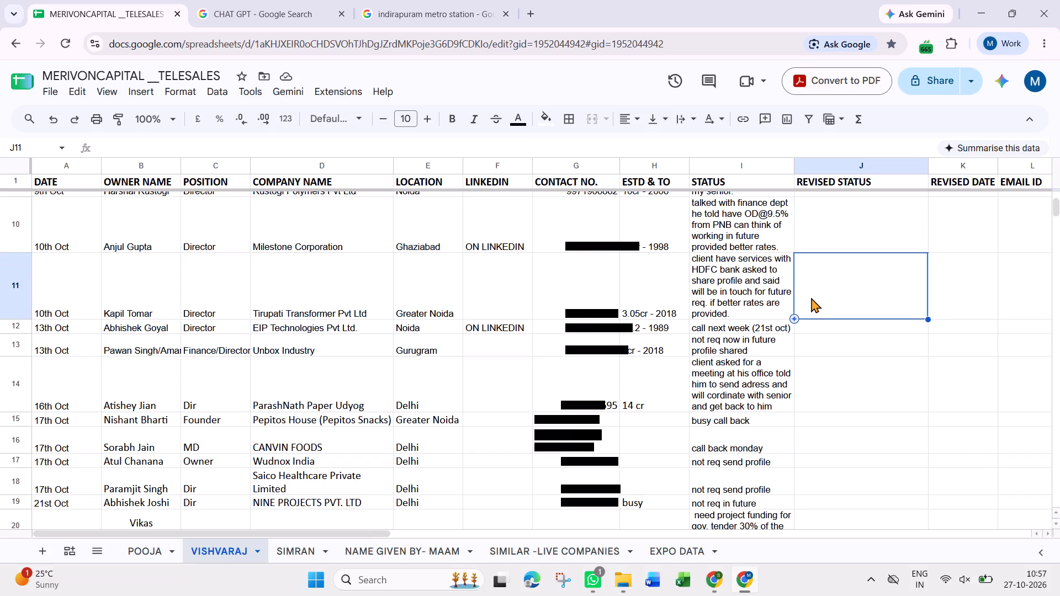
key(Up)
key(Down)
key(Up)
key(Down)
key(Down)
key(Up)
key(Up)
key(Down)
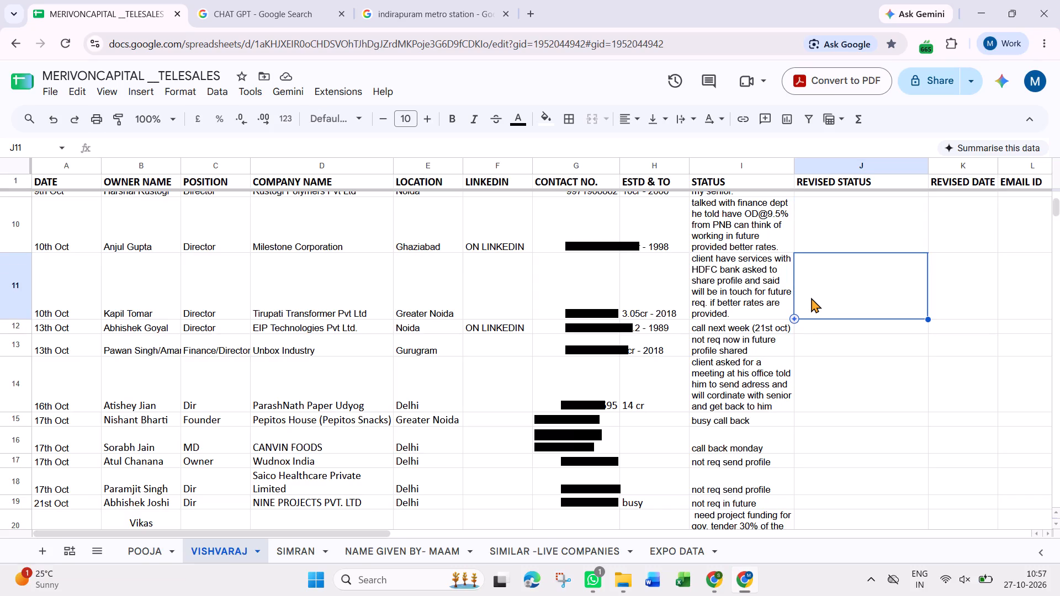
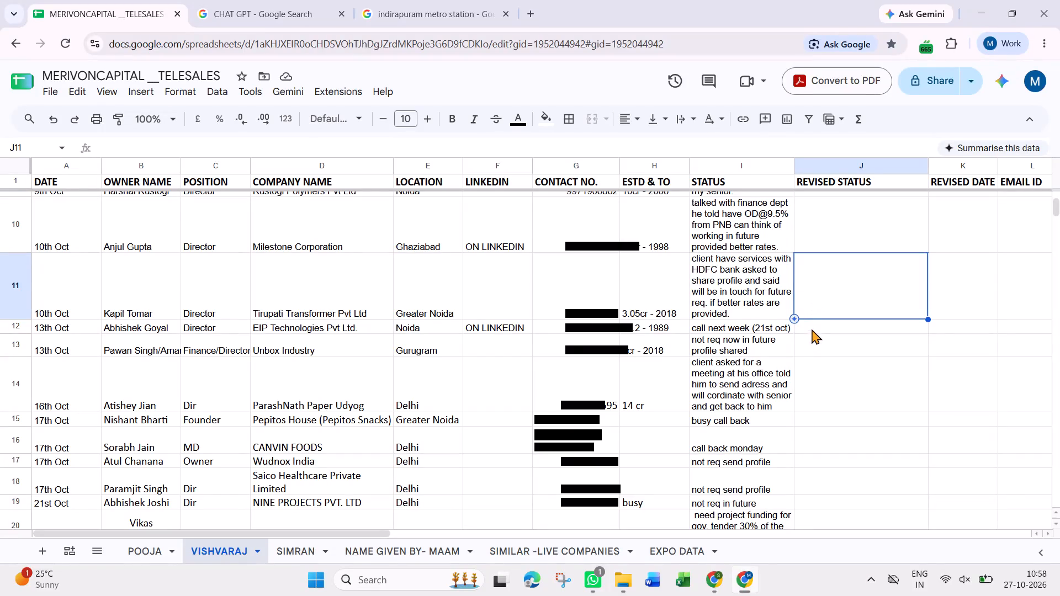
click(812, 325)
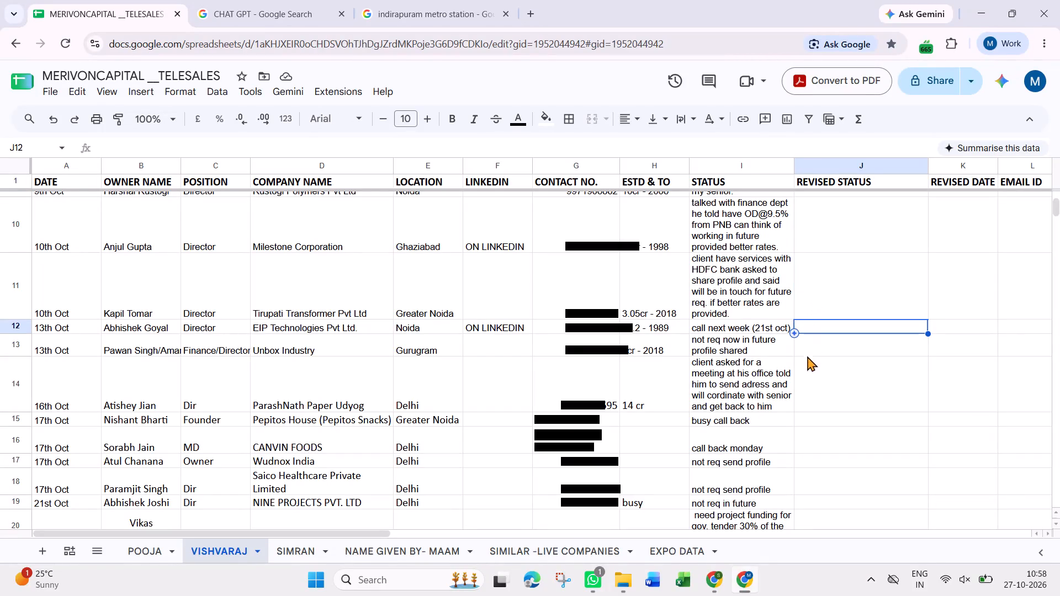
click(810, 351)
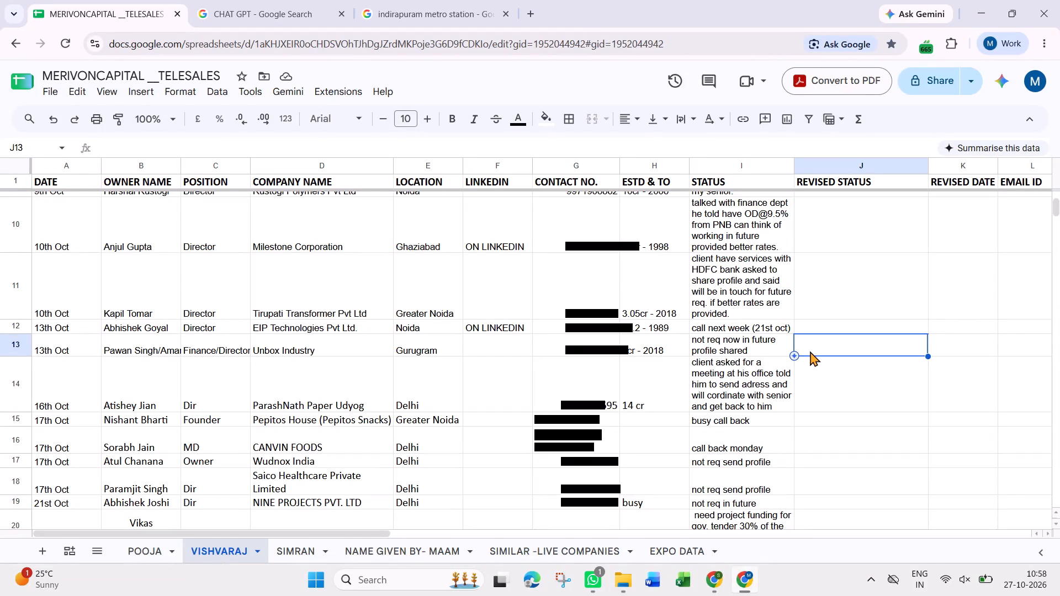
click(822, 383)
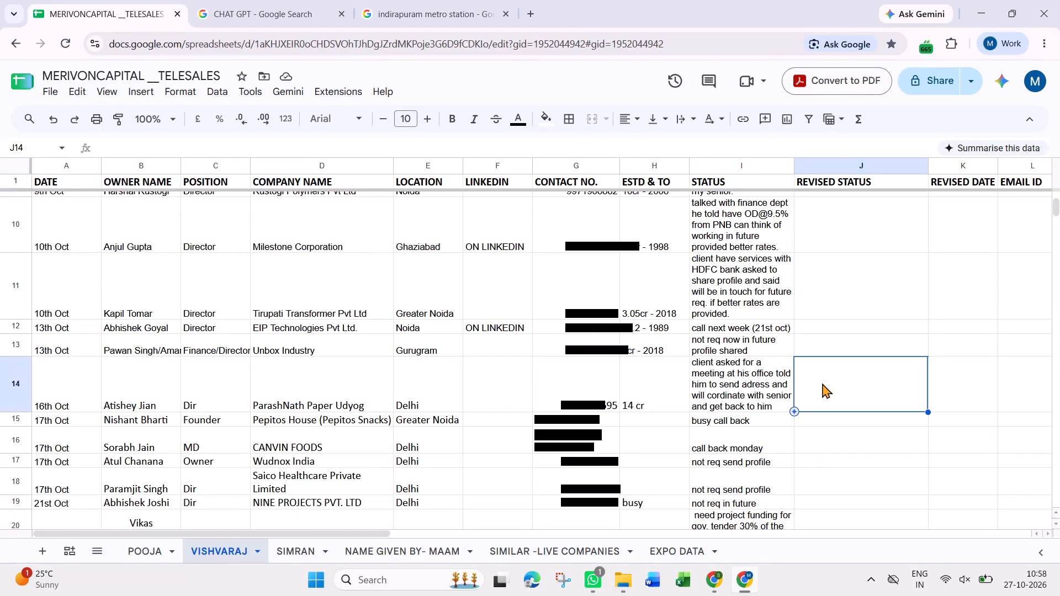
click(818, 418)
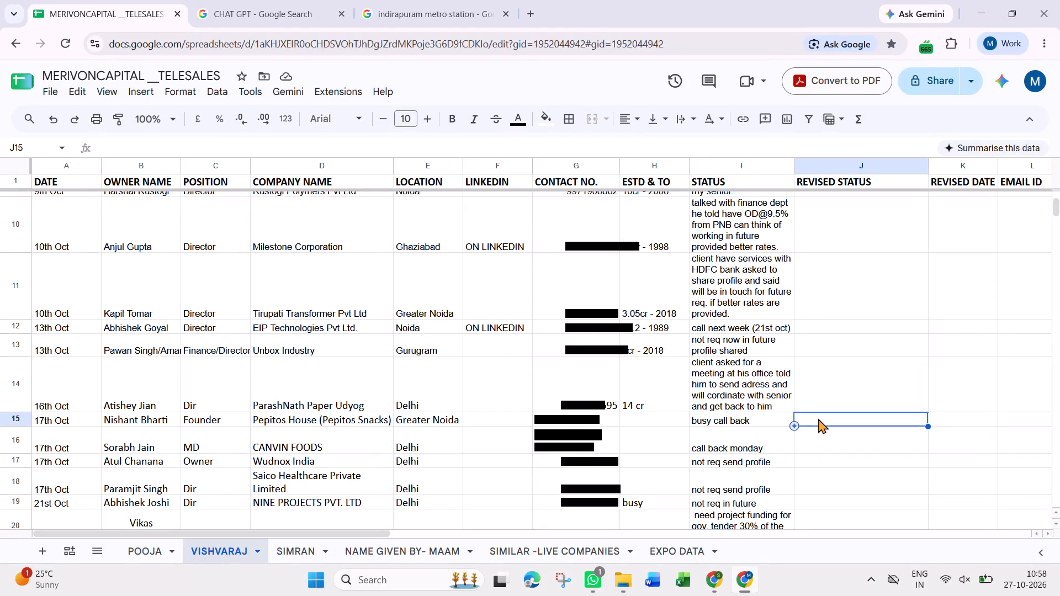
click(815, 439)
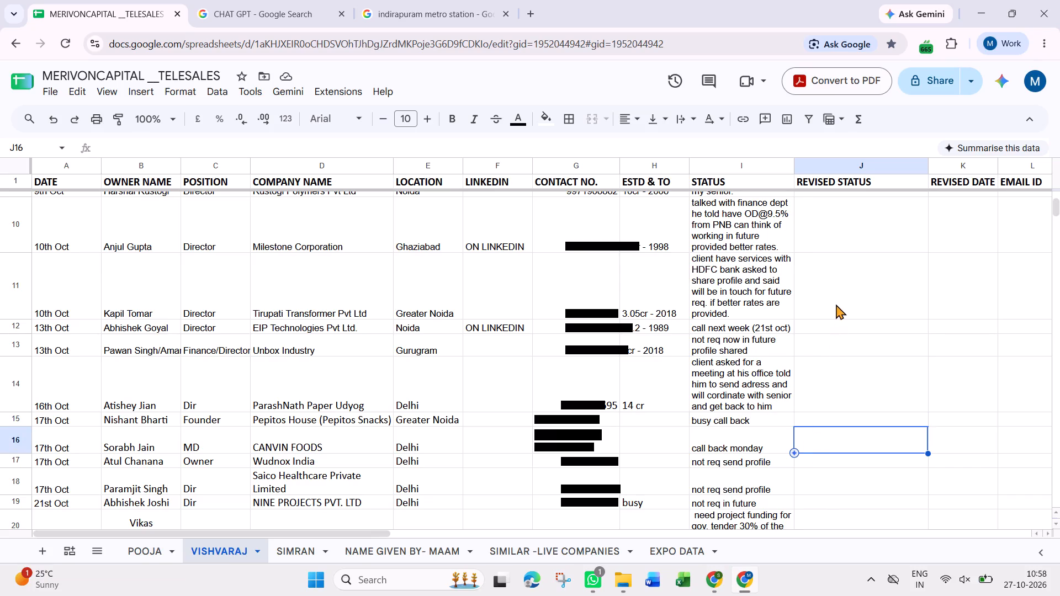
Enter "not req" as the revised status of the EIP Technologies Pvt Ltd. lead in row 12.
click(817, 329)
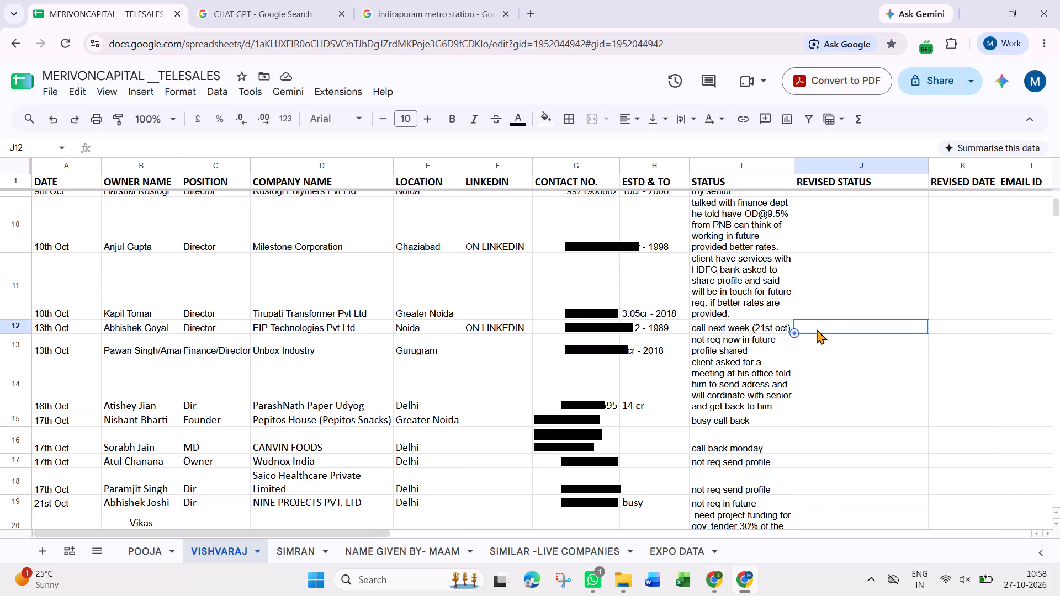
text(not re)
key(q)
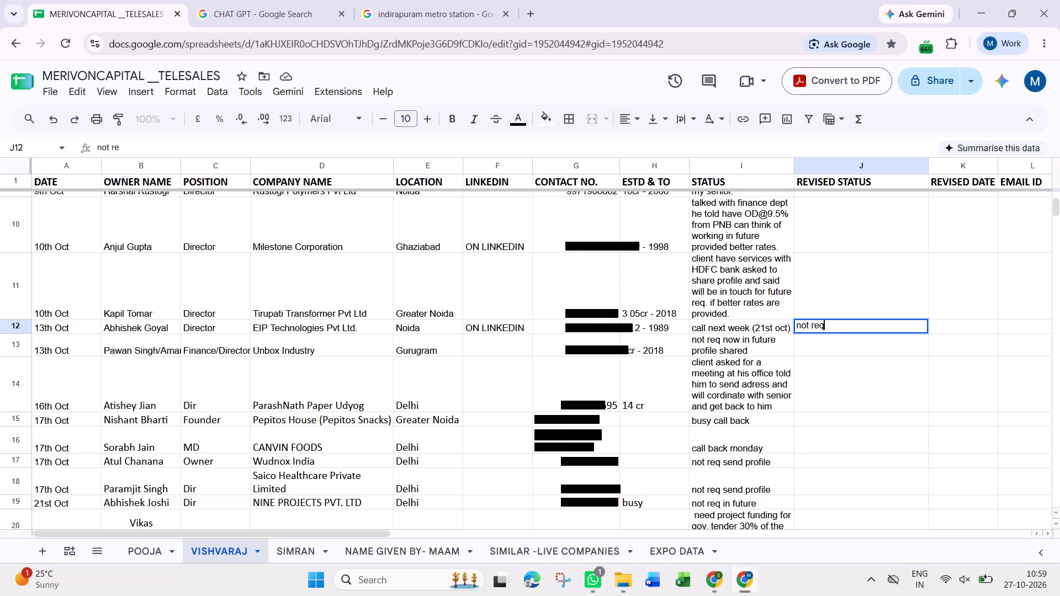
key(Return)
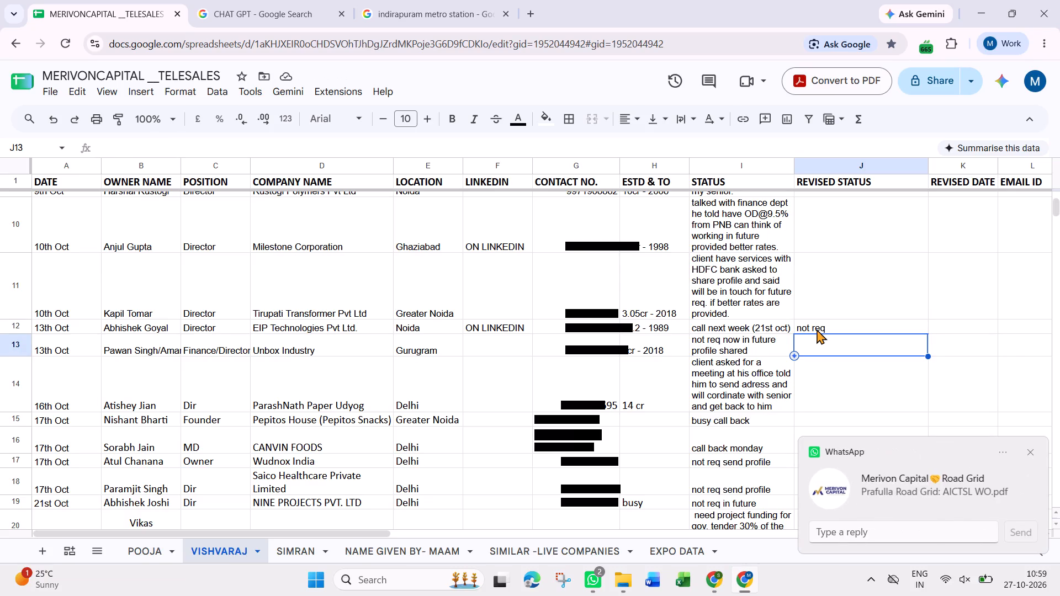
Dismiss the WhatsApp message notification covering the sheet.
click(1028, 455)
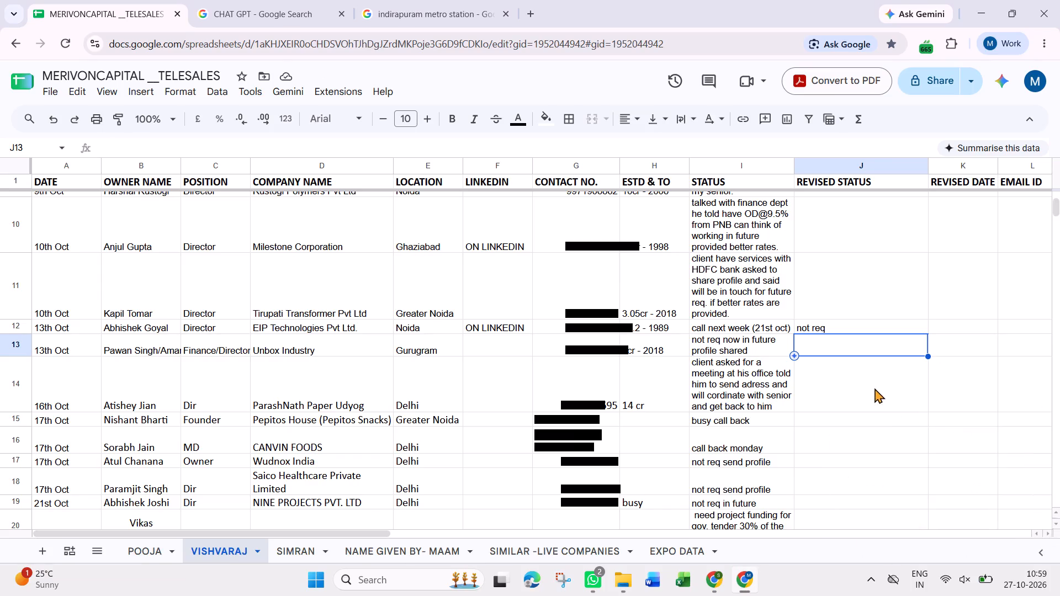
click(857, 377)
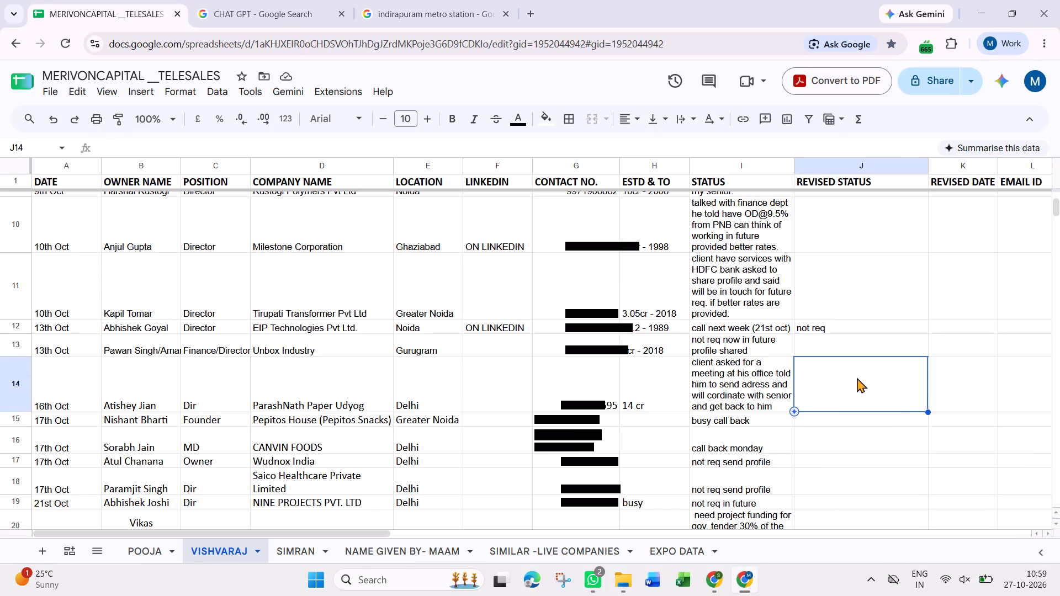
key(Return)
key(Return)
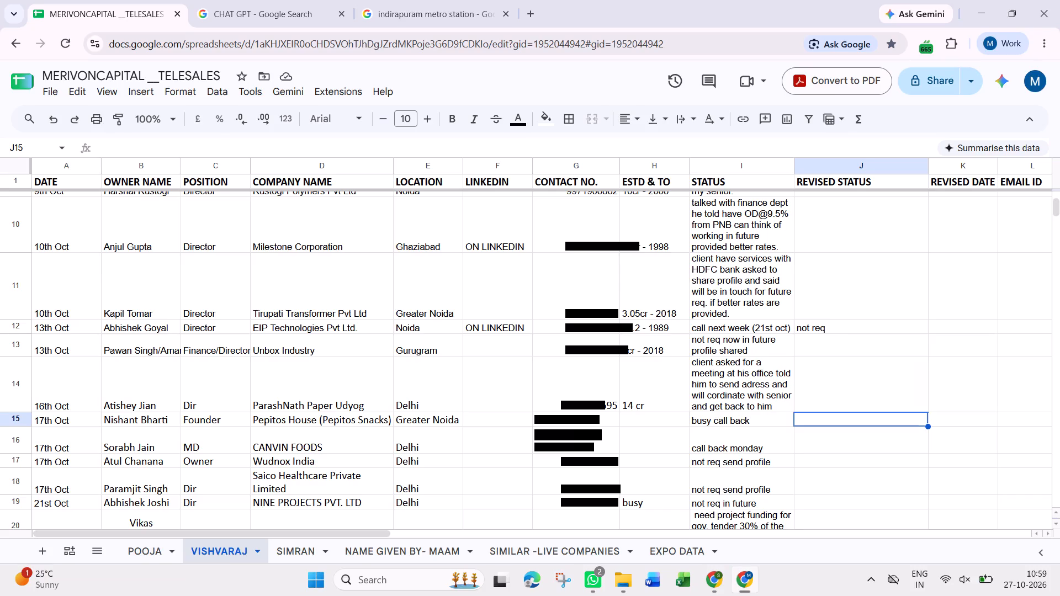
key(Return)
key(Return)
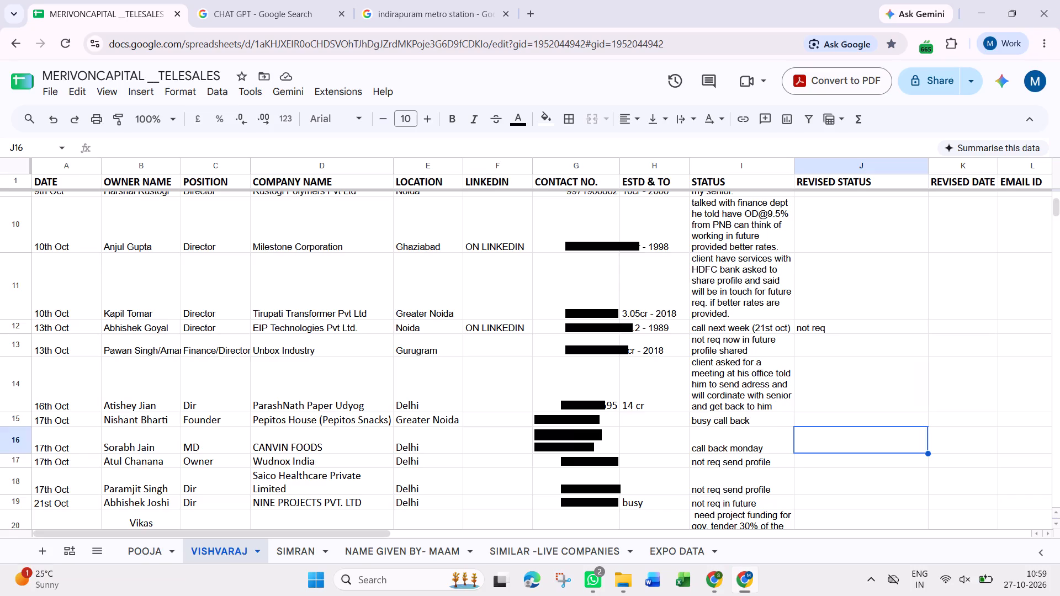
Fill in the CANVIN FOODS row with revised status "not req" and revised date "27th".
text(not req)
key(Right)
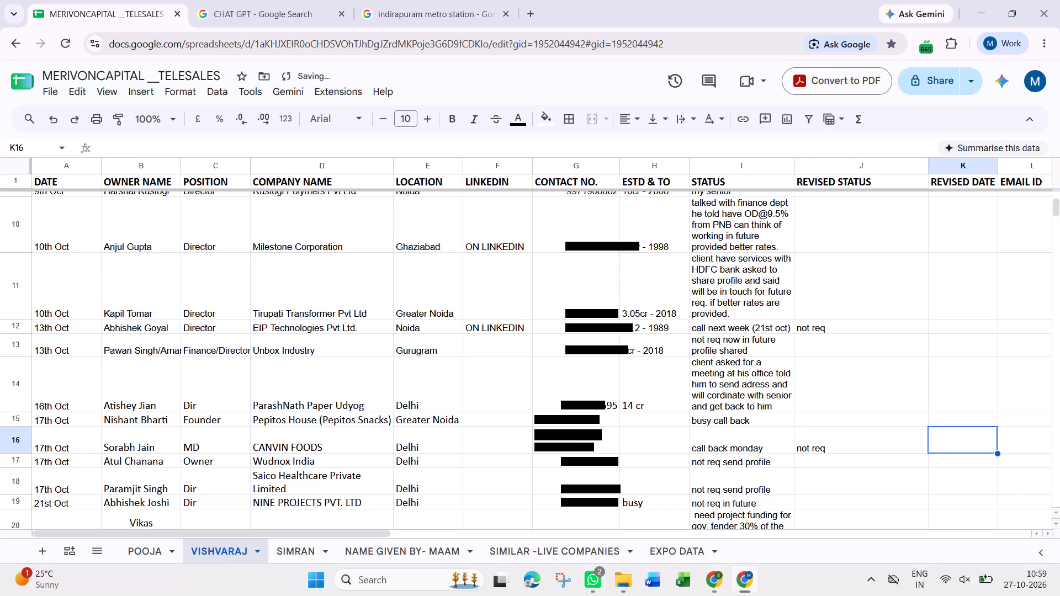
text(27th)
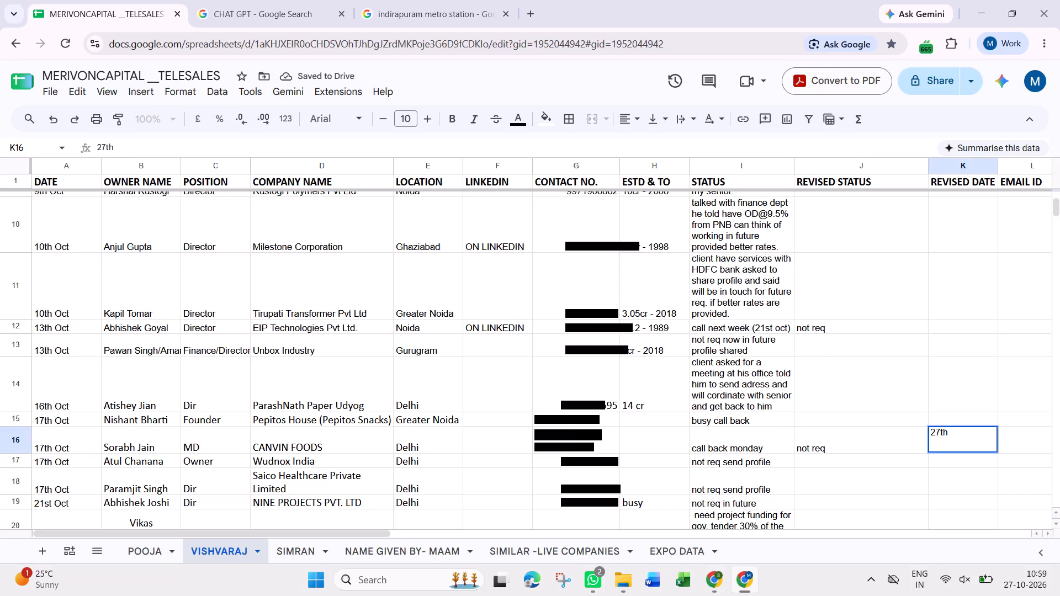
key(Up)
Enter "27th" as the revised date for EIP Technologies Pvt Ltd.
key(Up)
key(Up)
key(Up)
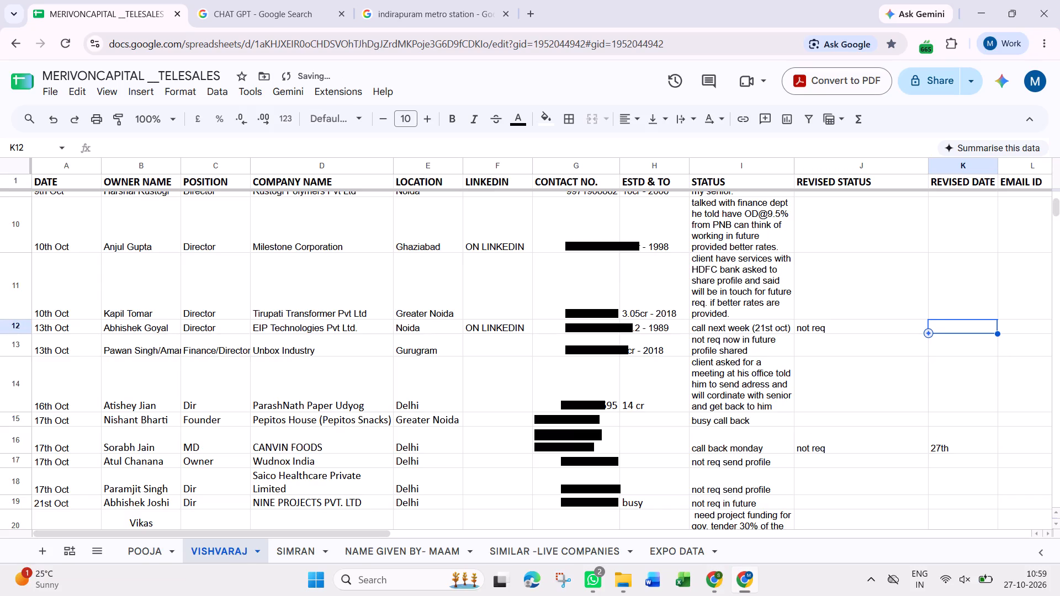
text(27th)
key(Return)
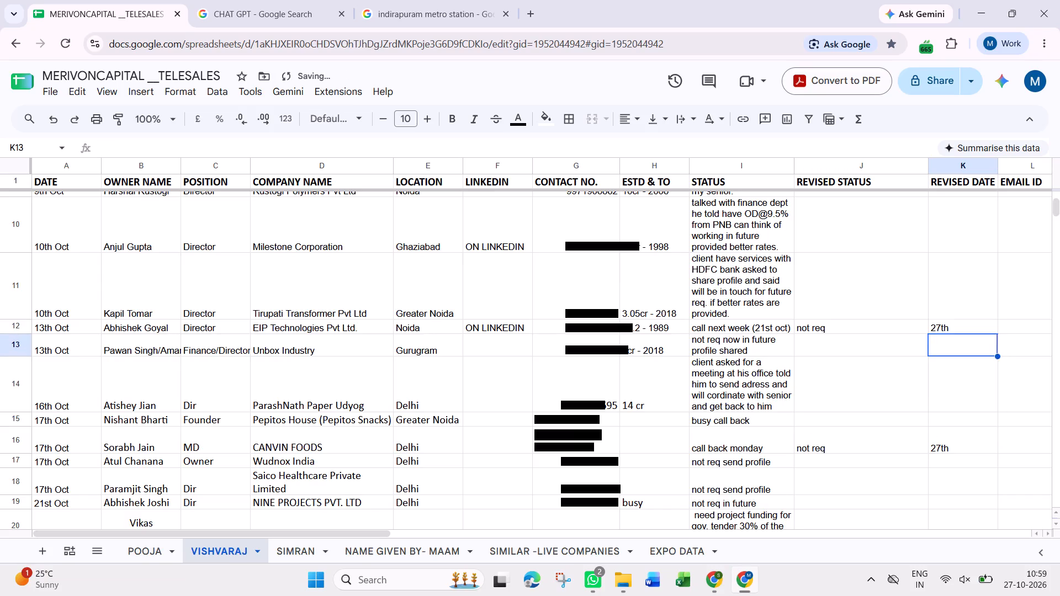
Fill in the MGV export pvt ltd row with revised status "not avl" and revised date "27th".
key(Return)
key(Return)
key(Return)
key(Return)
key(Return)
key(Return)
key(Return)
key(Return)
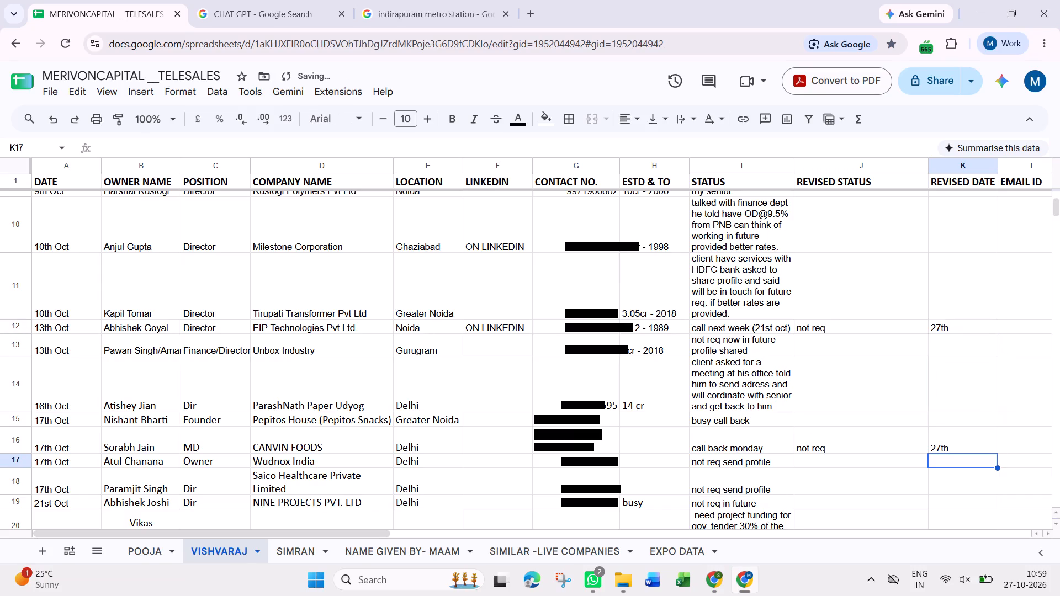
key(Left)
key(Left)
key(Right)
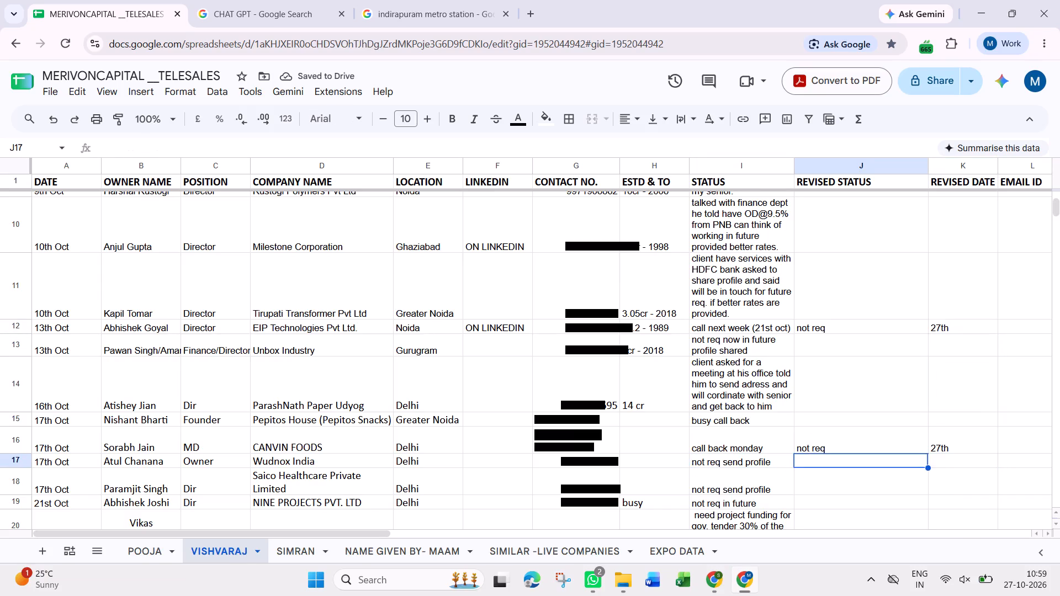
key(Return)
key(Return)
key(Return)
key(Return)
key(Return)
key(Return)
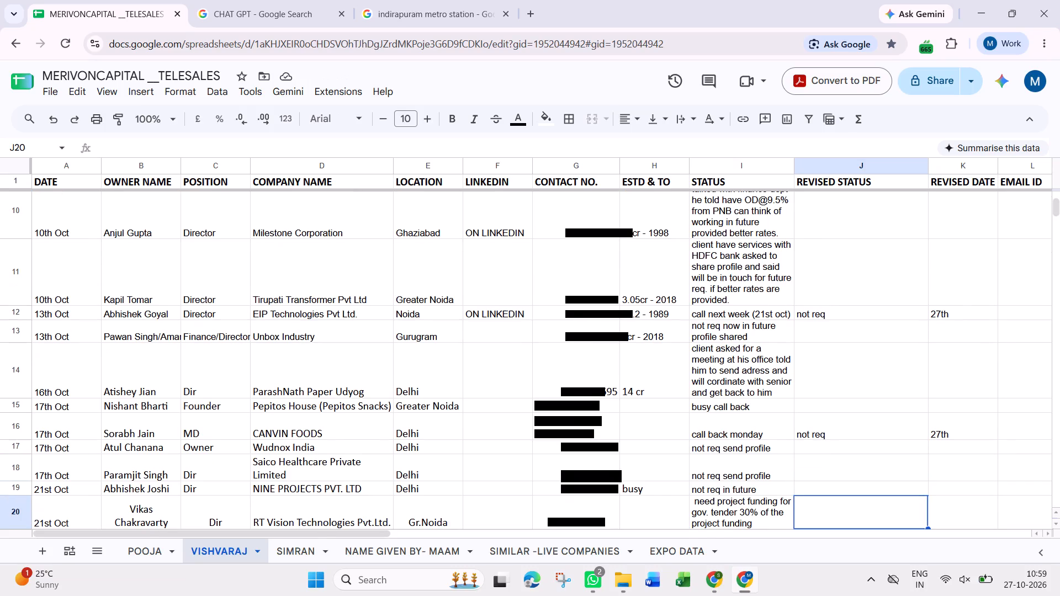
key(Return)
key(Return)
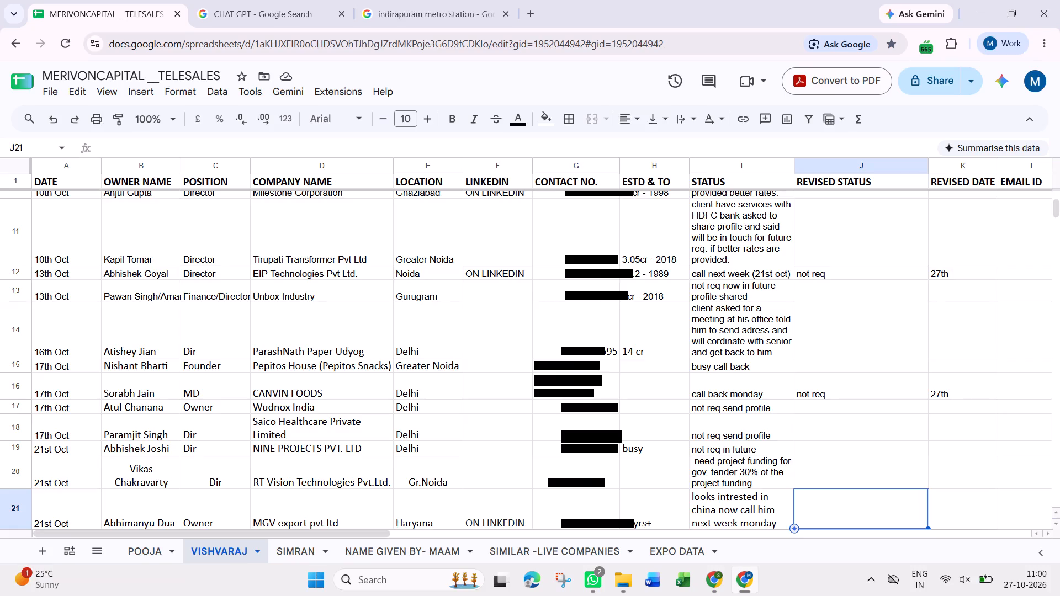
text(not avl)
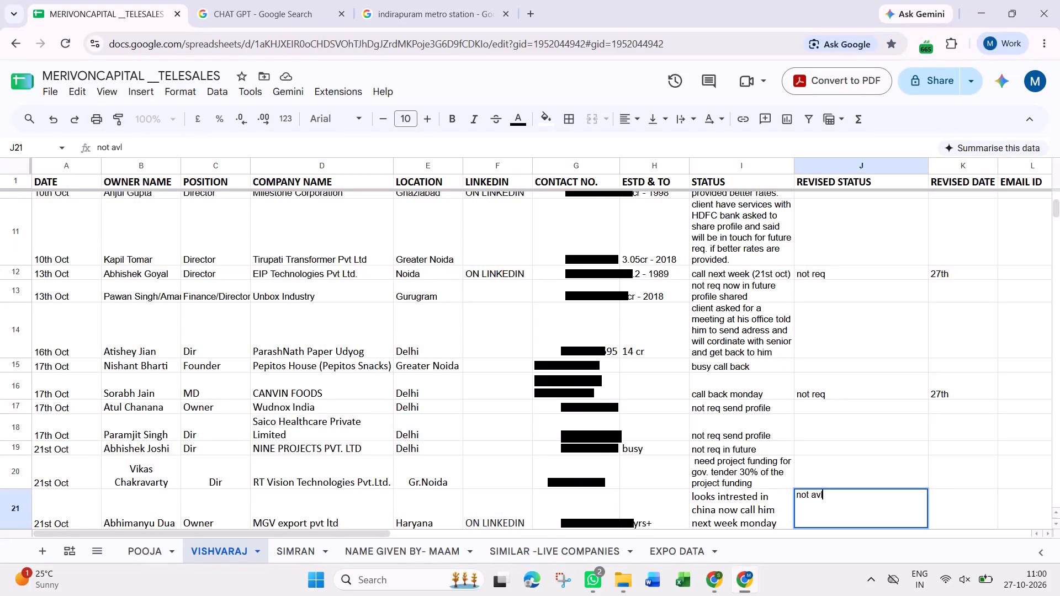
key(Return)
key(Up)
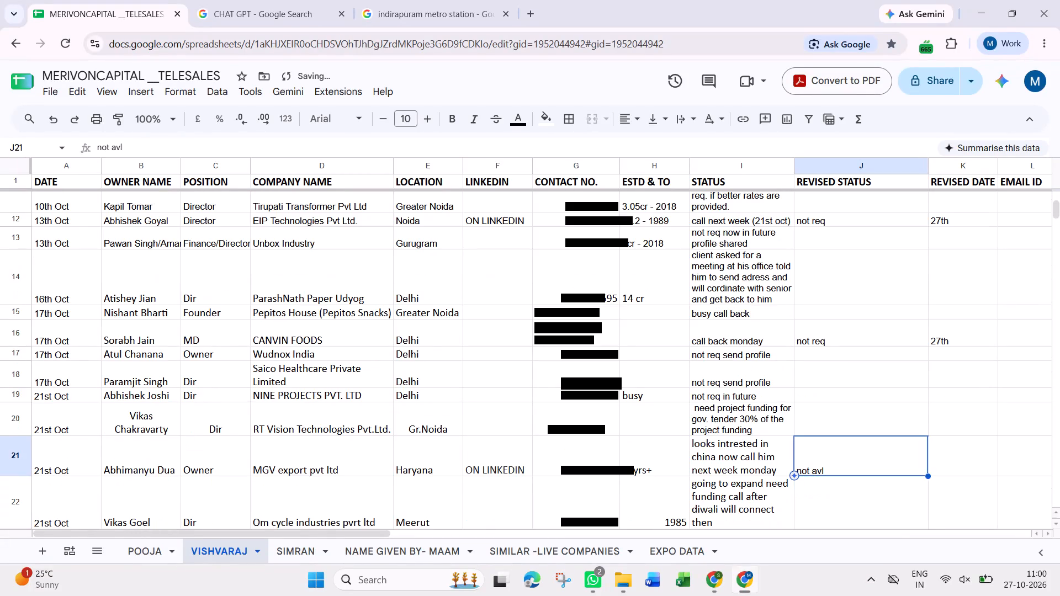
key(Right)
text(27th)
key(Return)
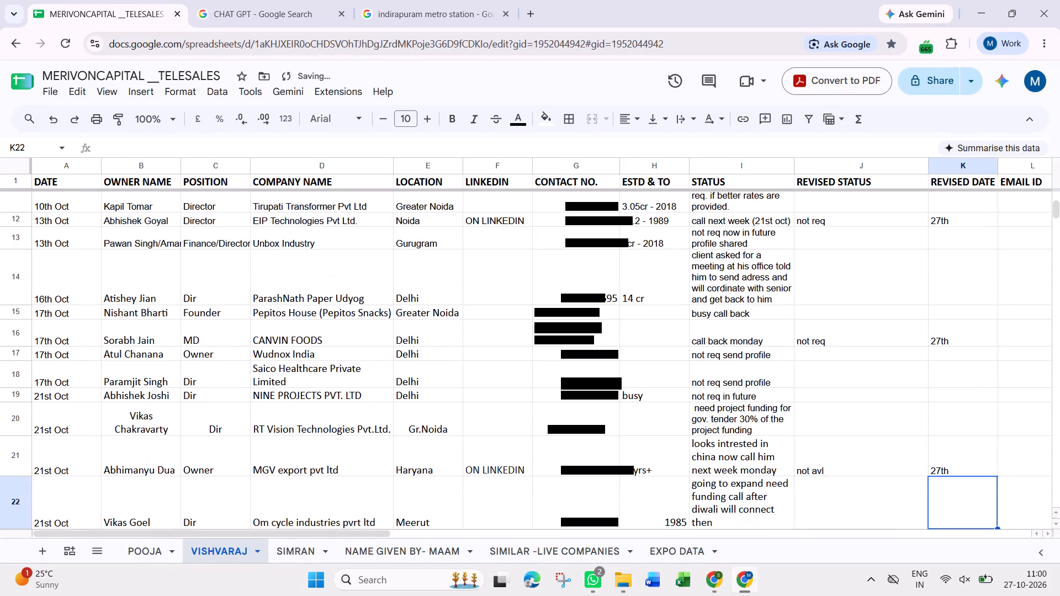
Examine the status notes of the leads from Om cycle industries to Sportiva Lifestyle for ones due a follow-up call.
key(Left)
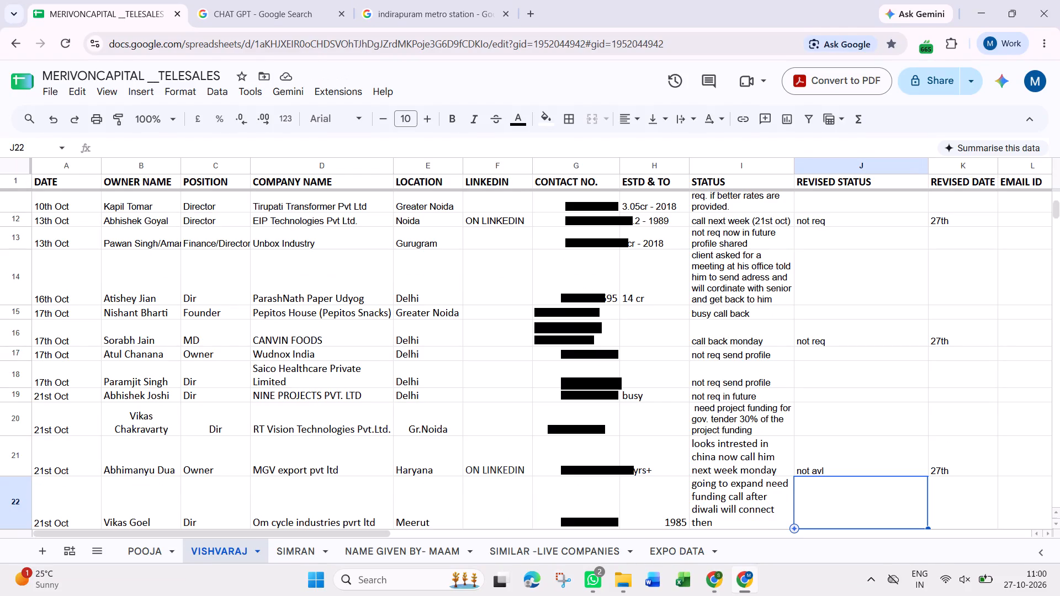
key(Down)
key(Down)
key(Up)
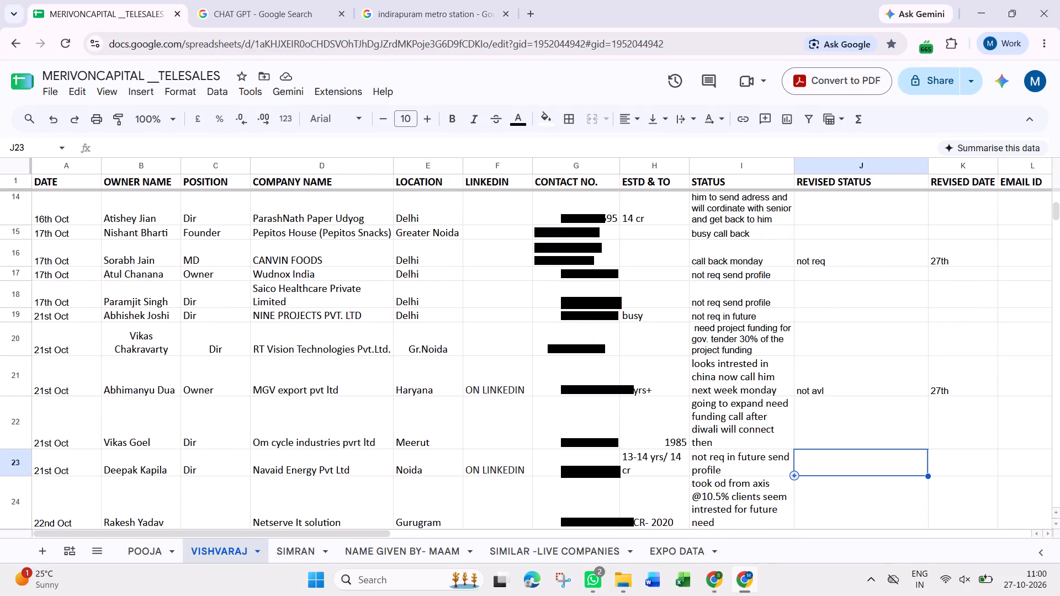
key(Up)
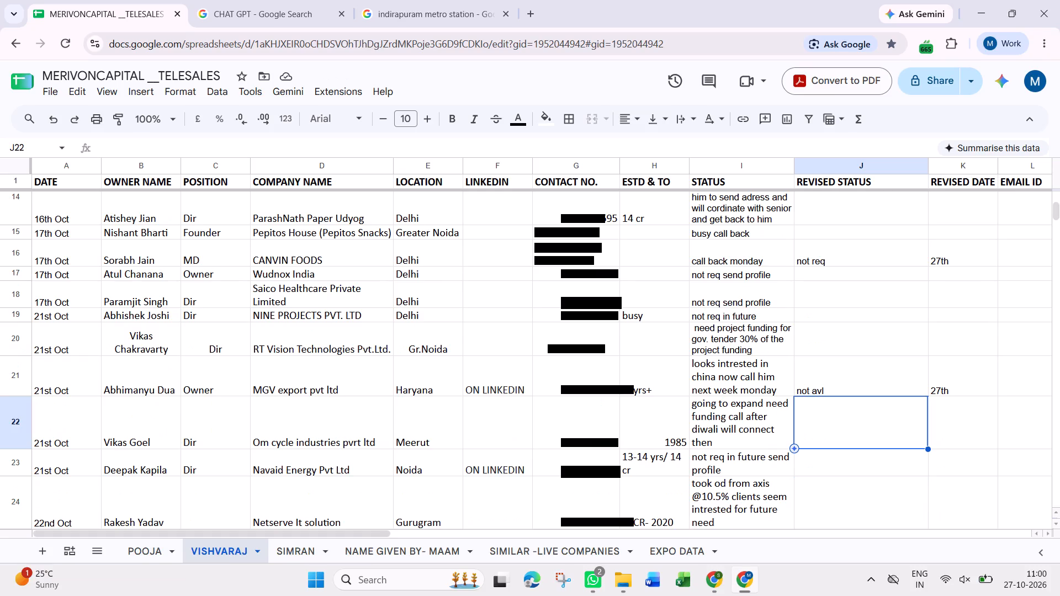
key(Down)
key(Down)
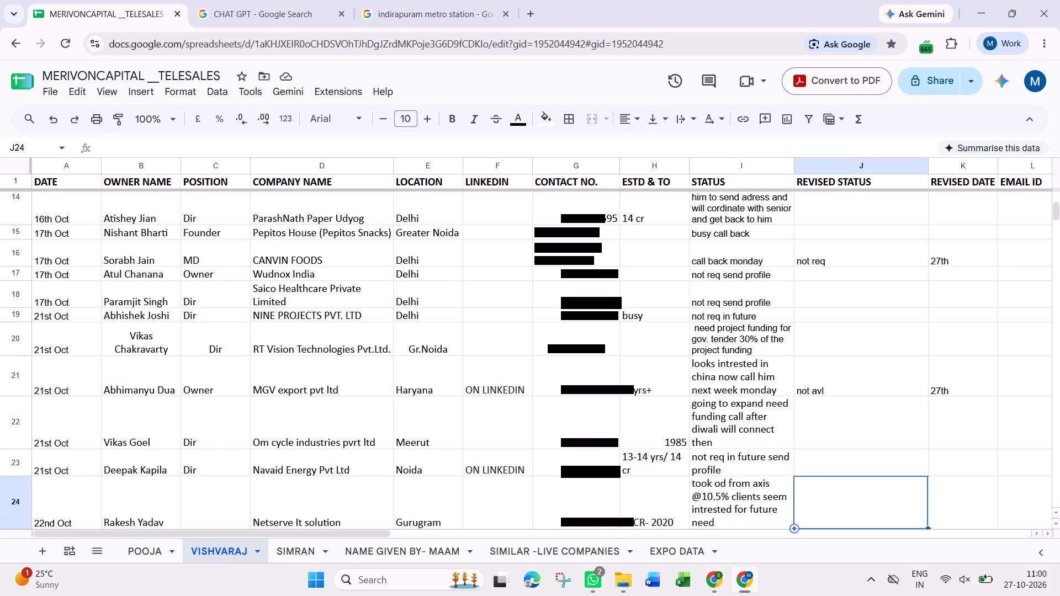
key(Down)
key(Down)
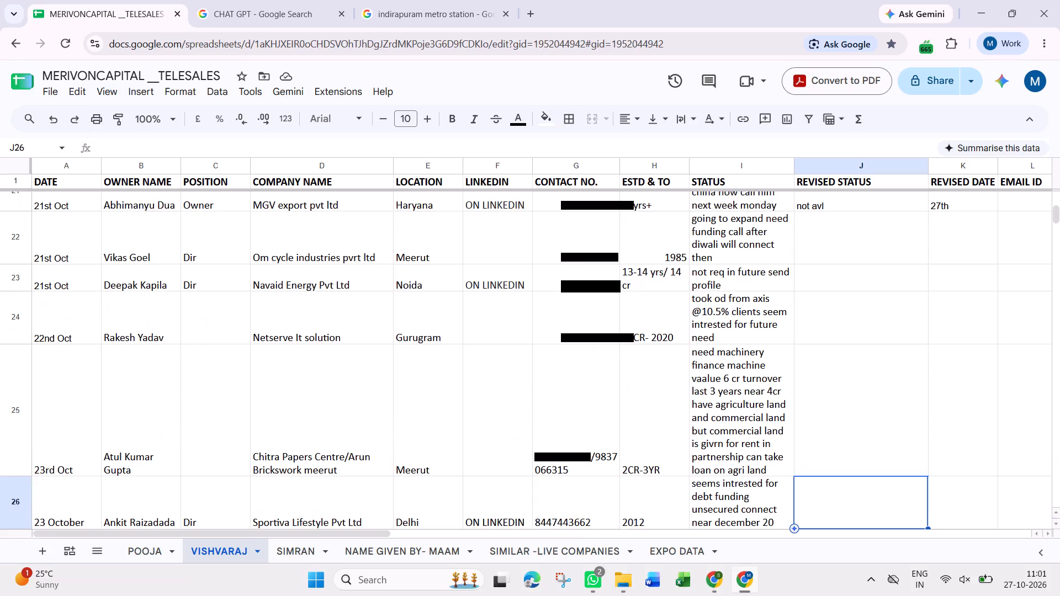
key(Down)
key(Up)
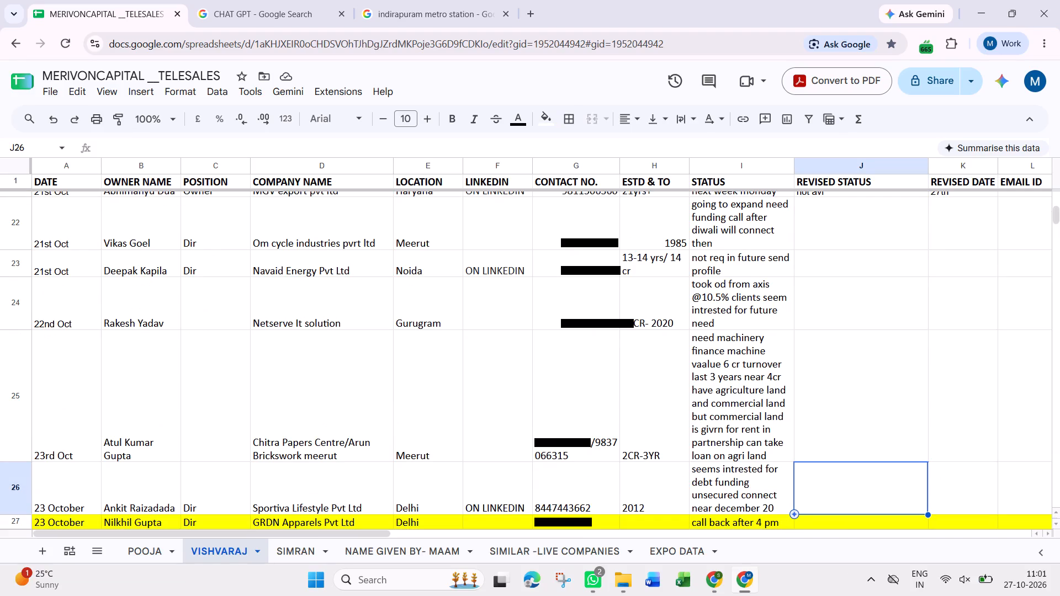
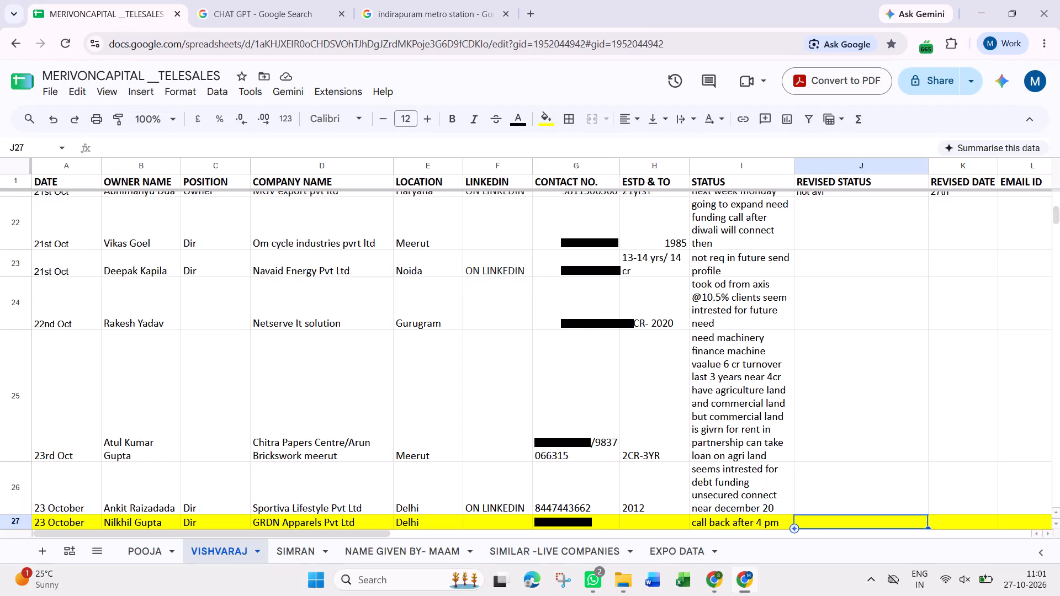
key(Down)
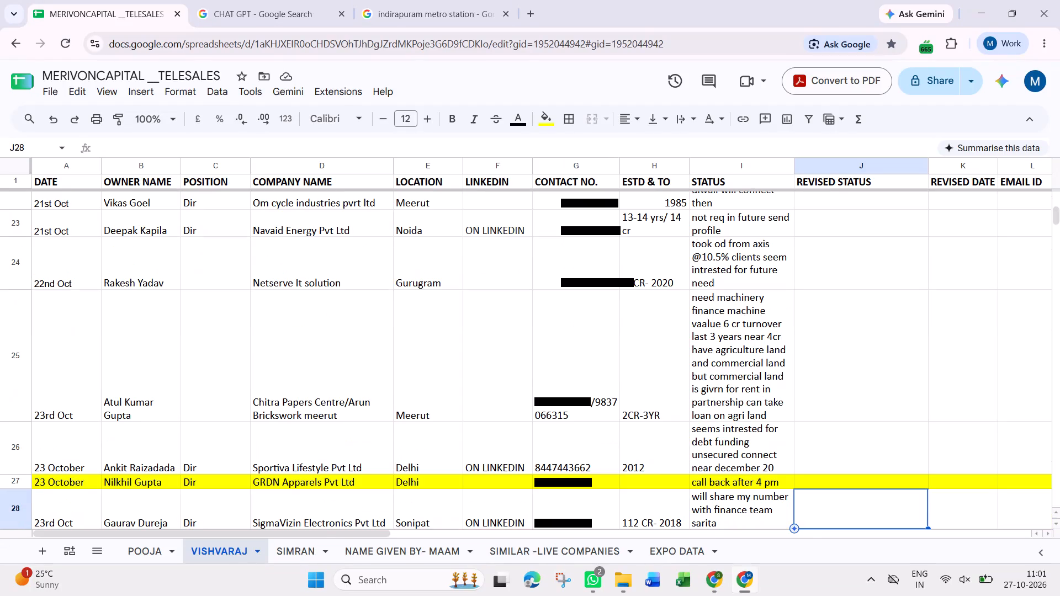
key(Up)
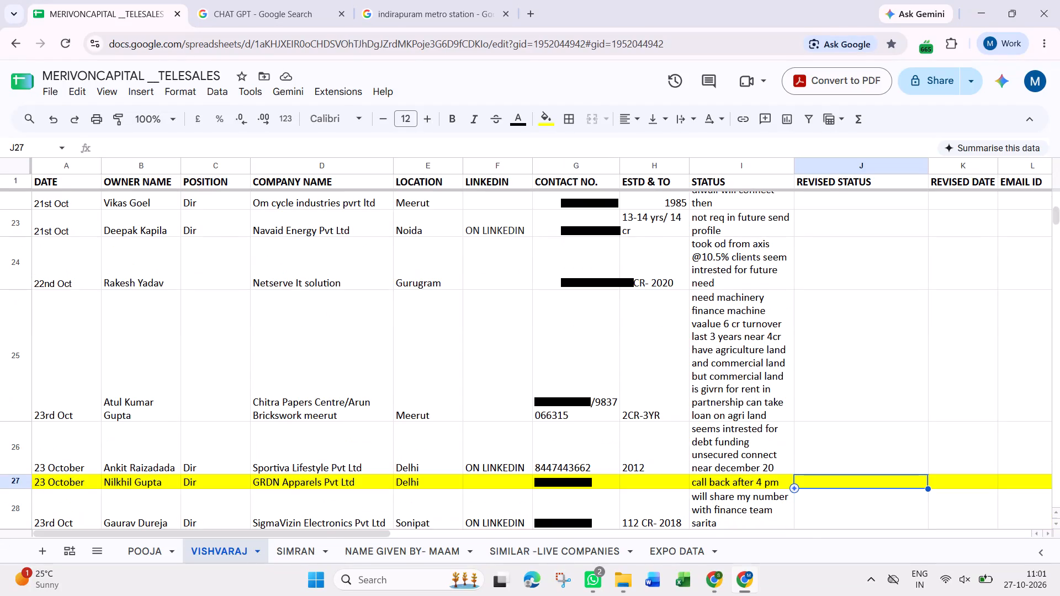
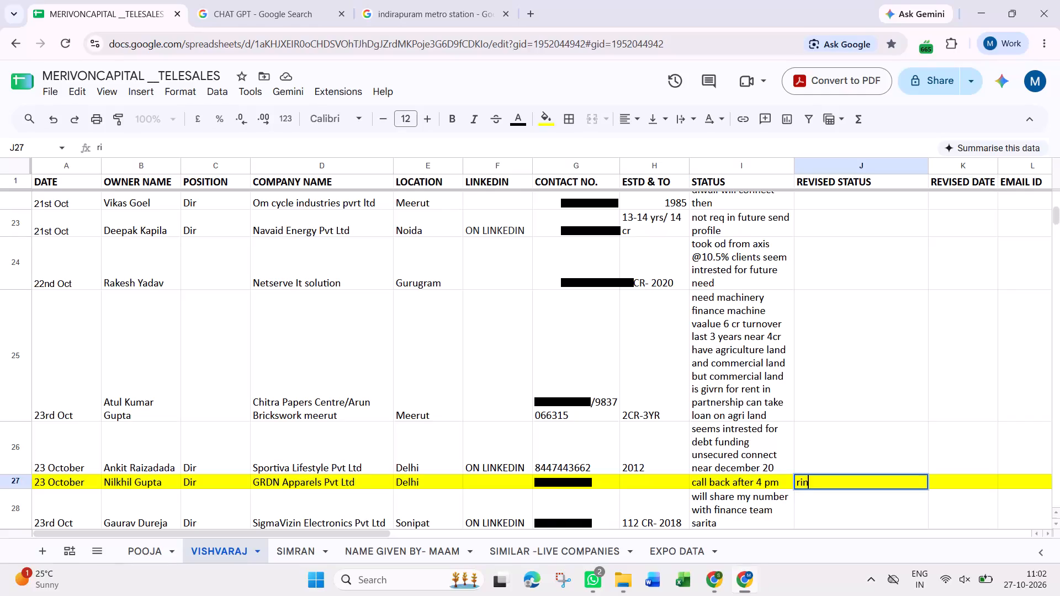
Enter "ring" as the revised status for GRDN Apparels Pvt Ltd.
key(Return)
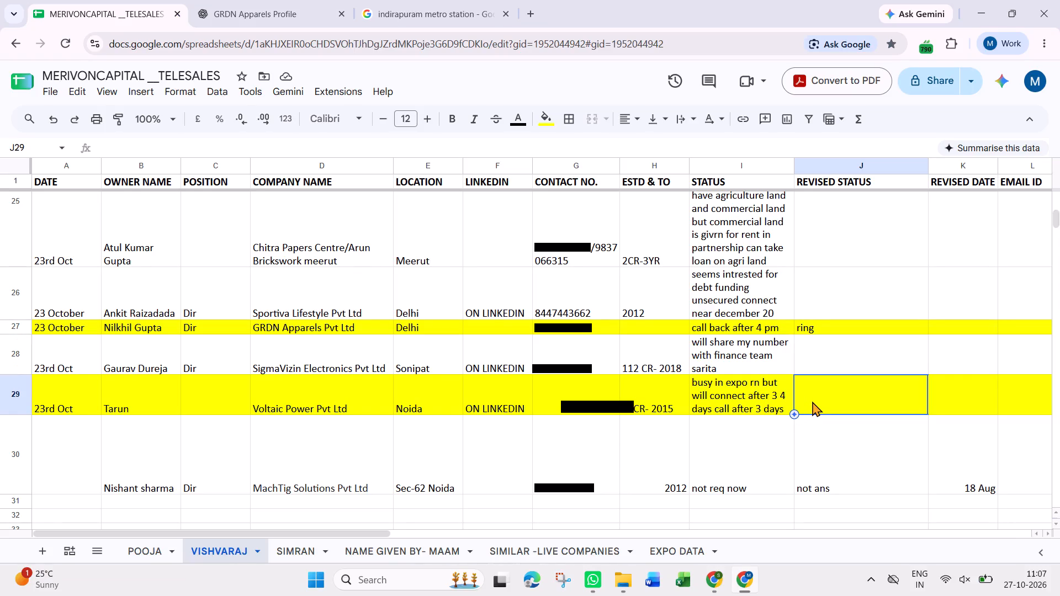
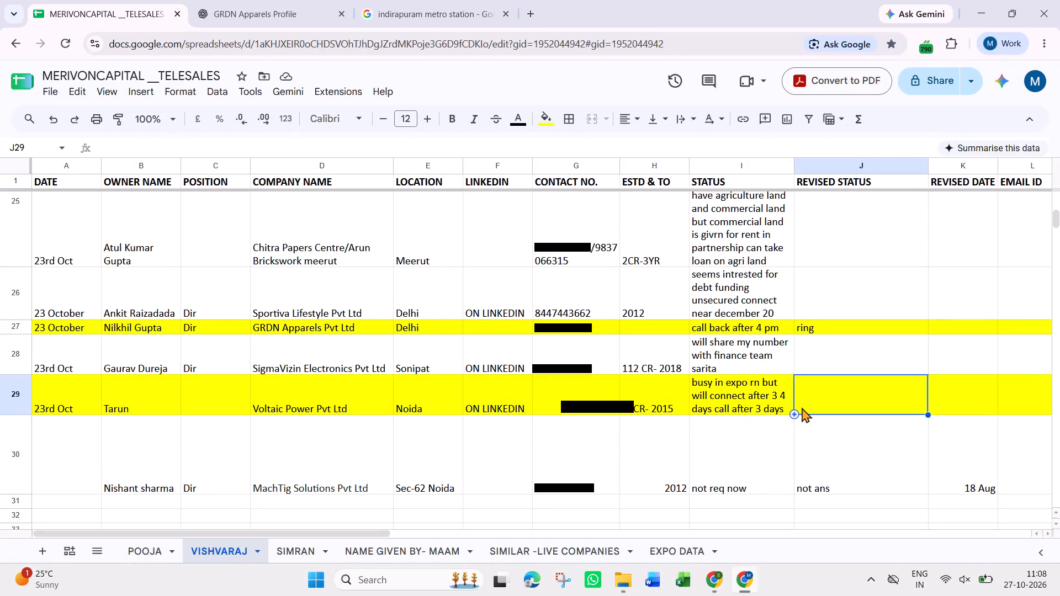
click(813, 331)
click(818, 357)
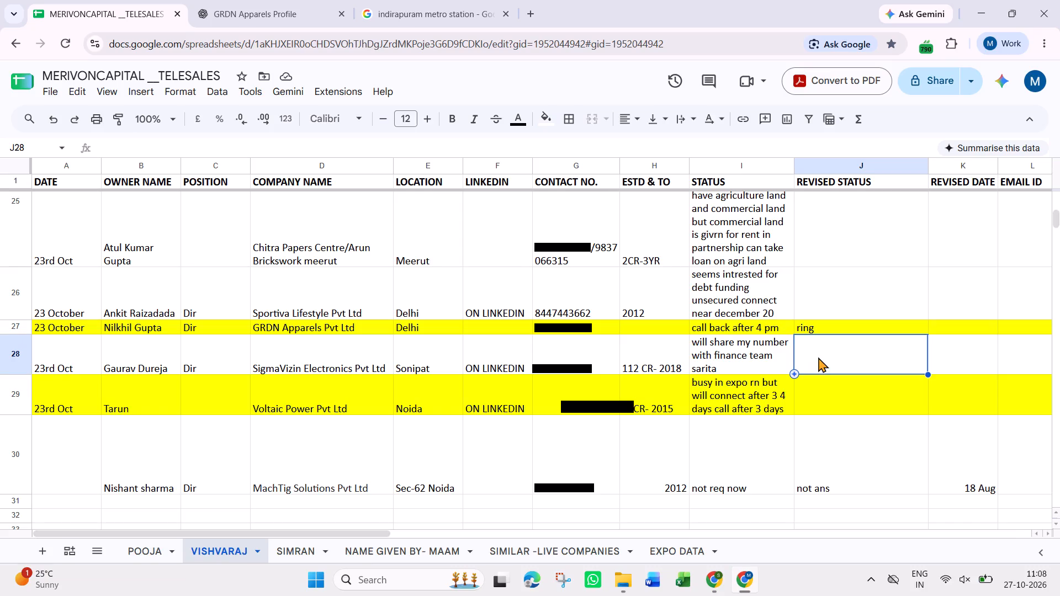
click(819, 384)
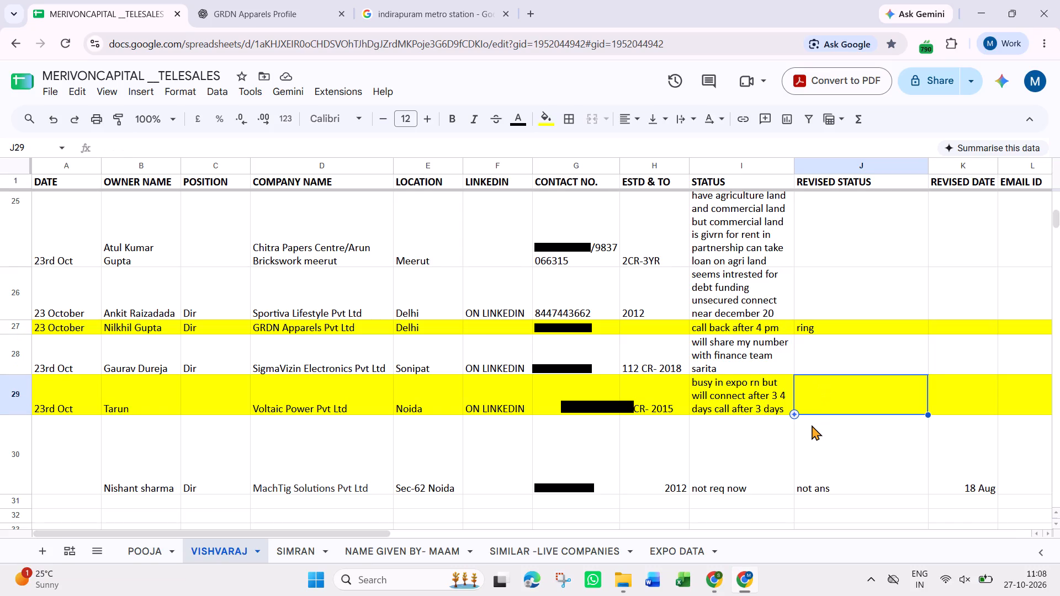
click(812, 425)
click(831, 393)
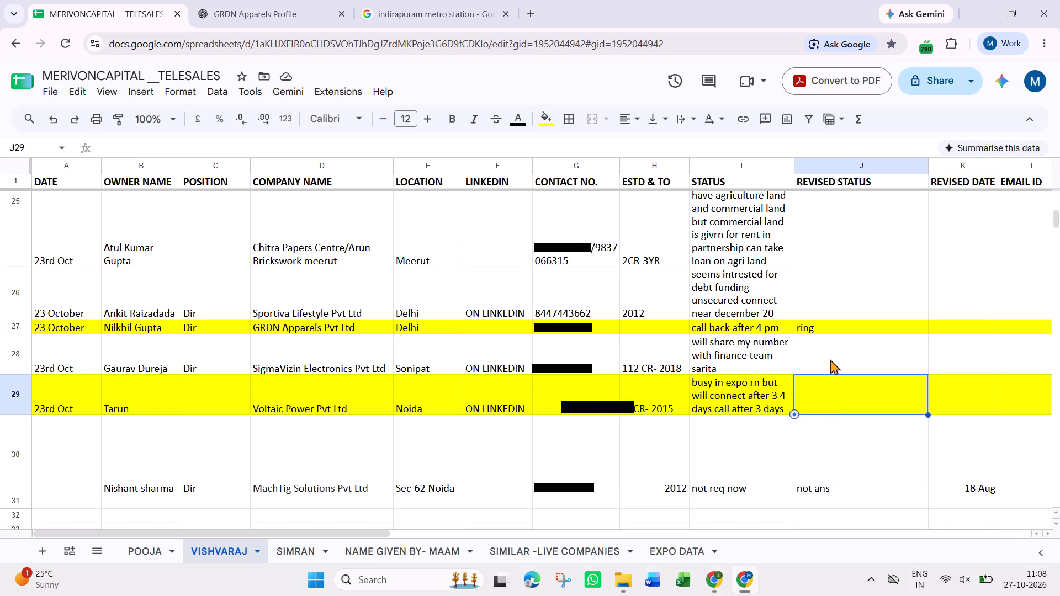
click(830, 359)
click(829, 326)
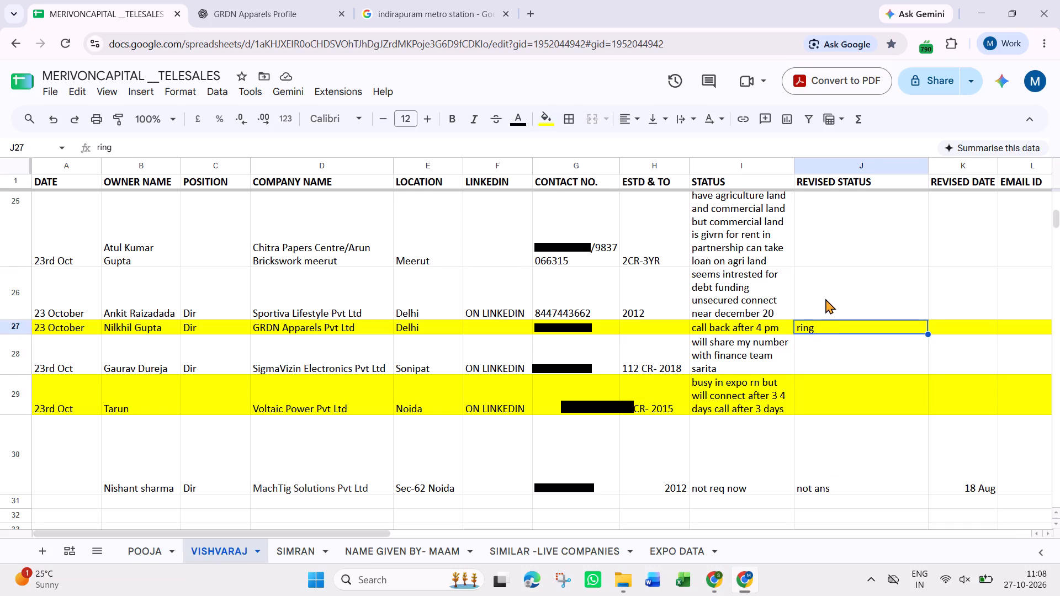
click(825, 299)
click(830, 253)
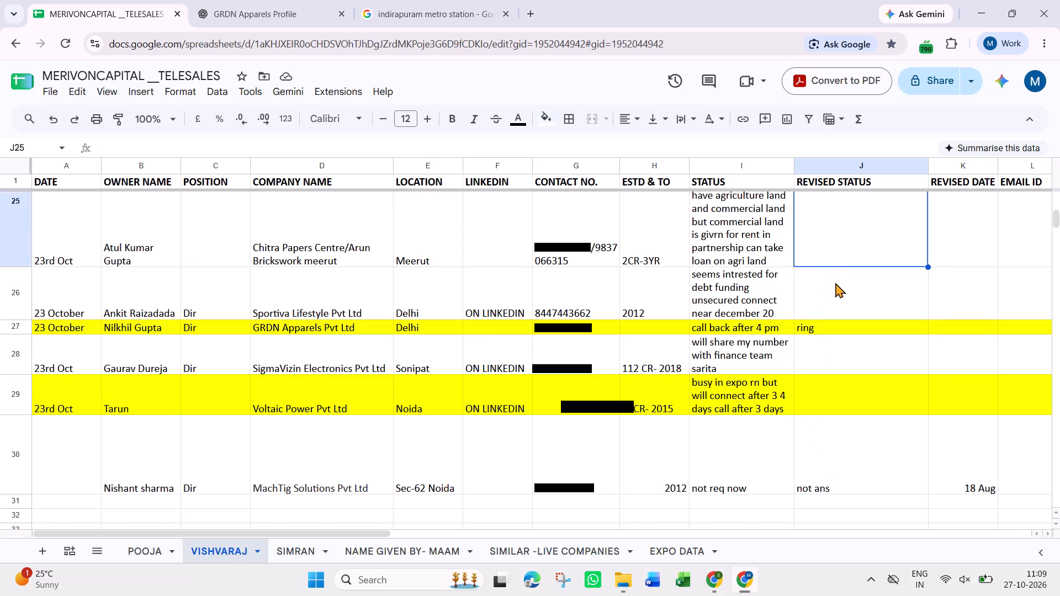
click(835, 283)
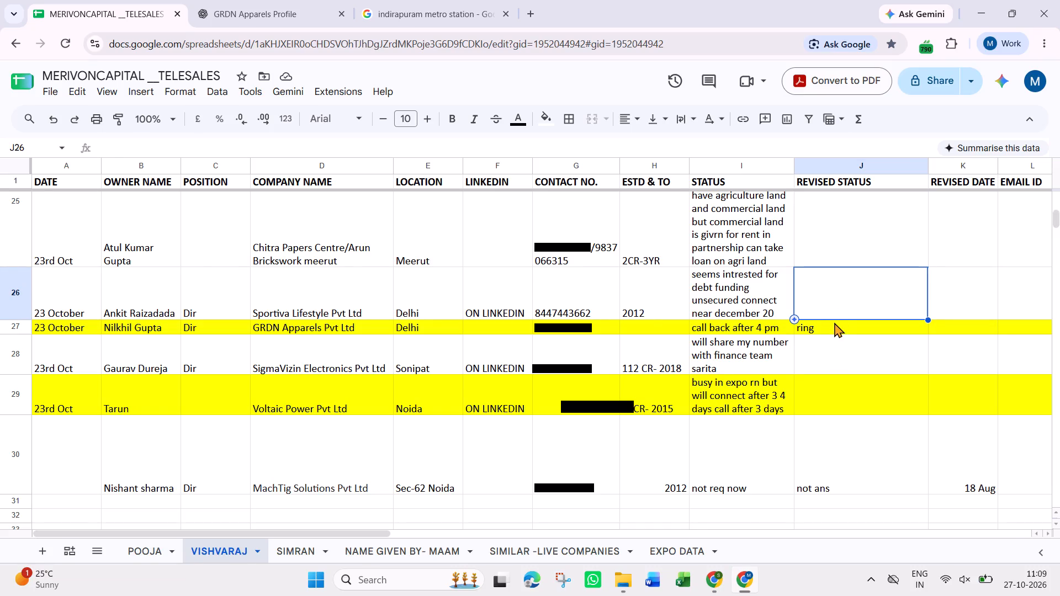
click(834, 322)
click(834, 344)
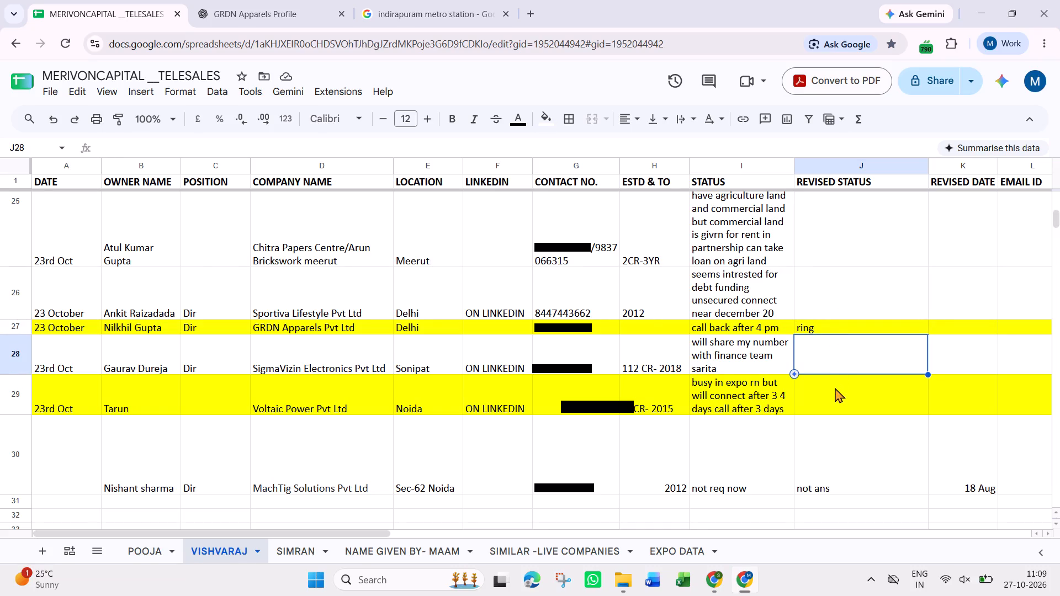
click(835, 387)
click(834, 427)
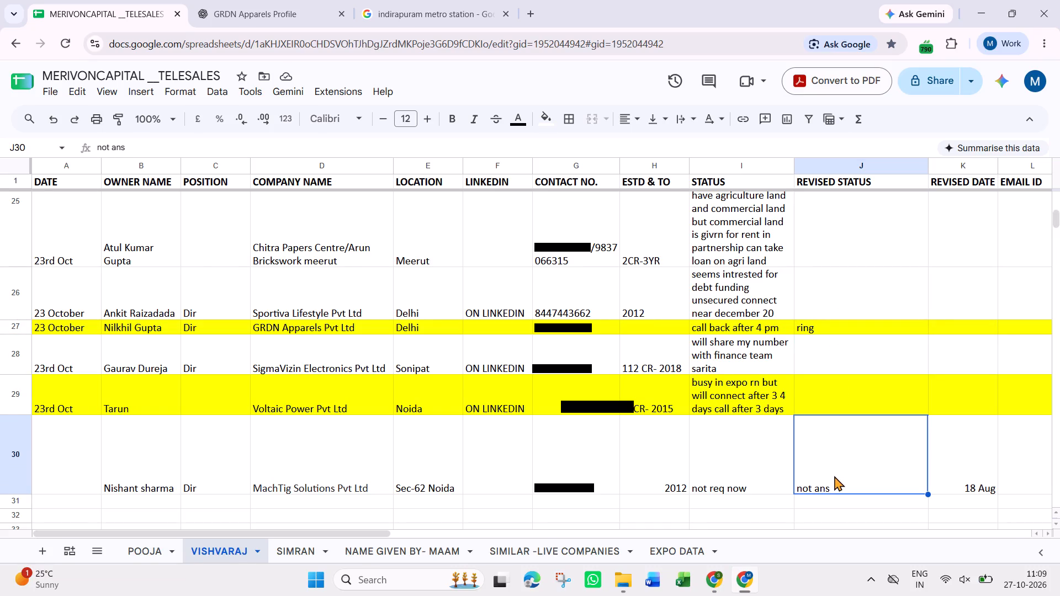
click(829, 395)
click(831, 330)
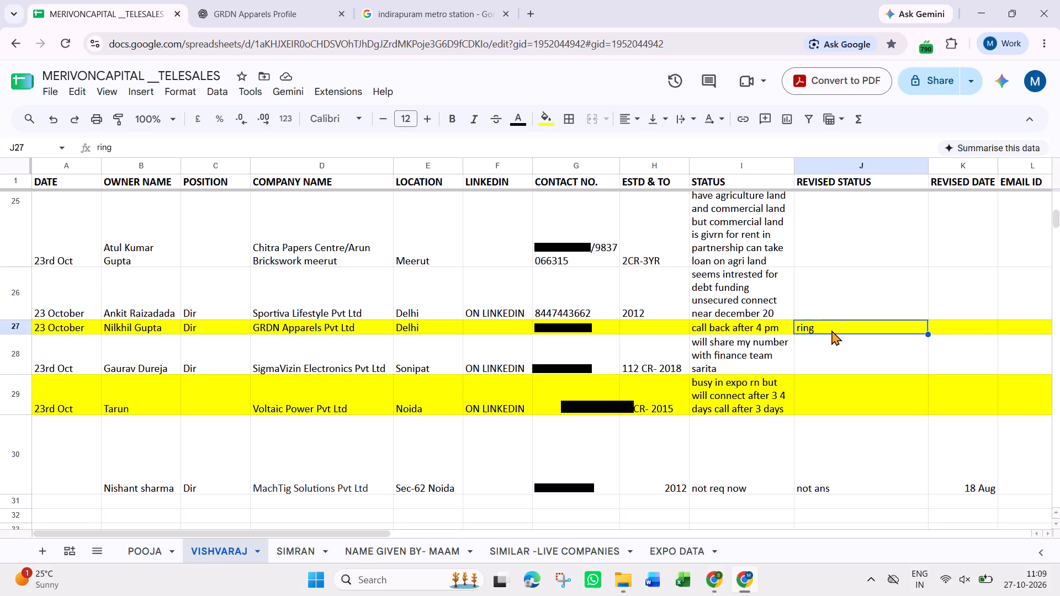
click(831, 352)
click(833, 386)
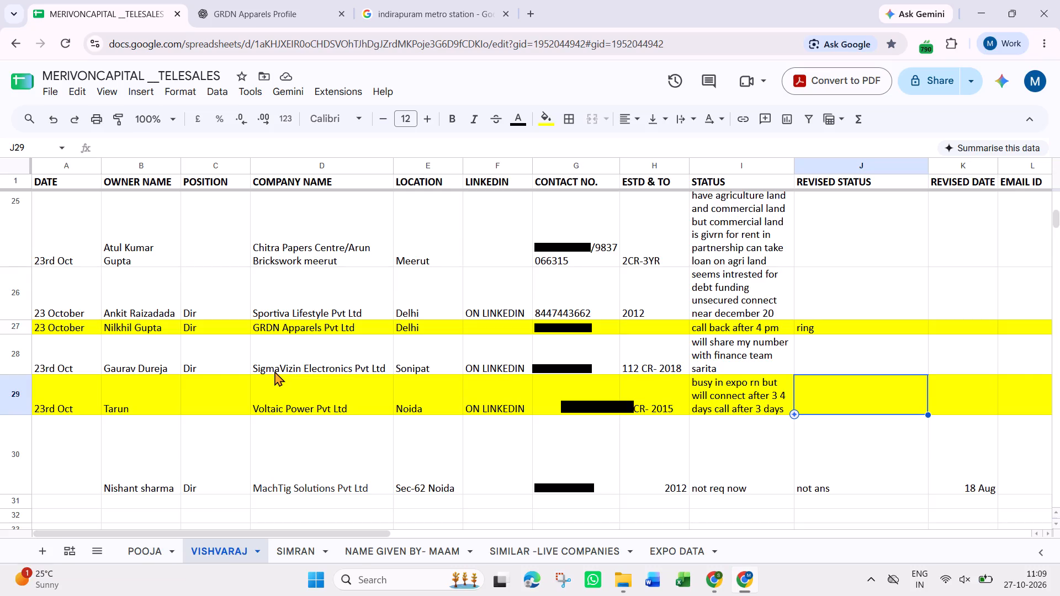
Look over the VISHVARAJ leads from the last entry in row 30 back up to the first lead, Aditya Power & Controls.
scroll(274, 371, down, 1)
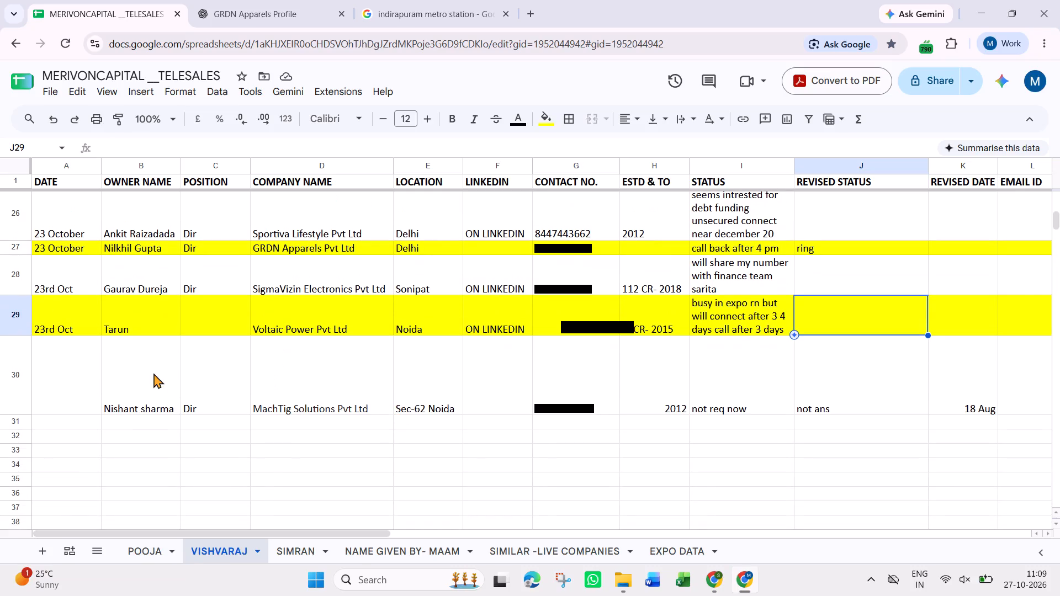
click(38, 381)
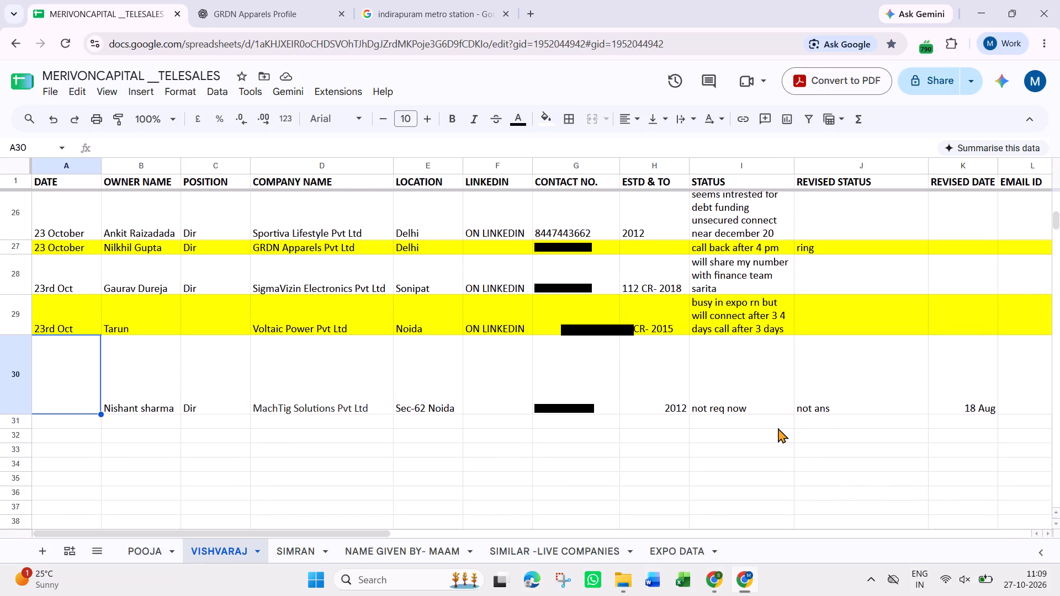
scroll(778, 428, up, 1)
click(597, 446)
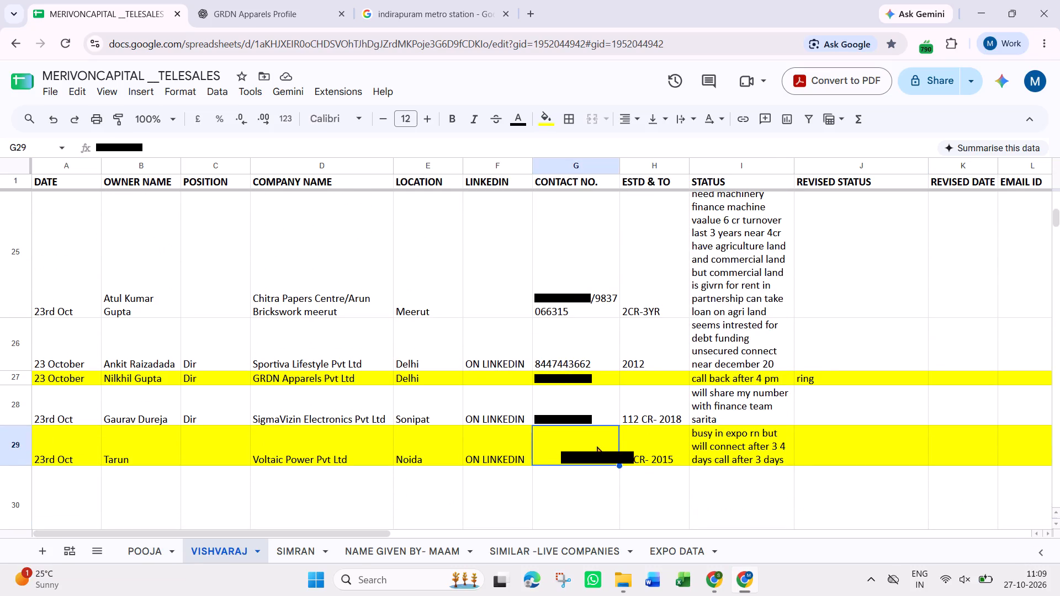
click(652, 443)
click(496, 434)
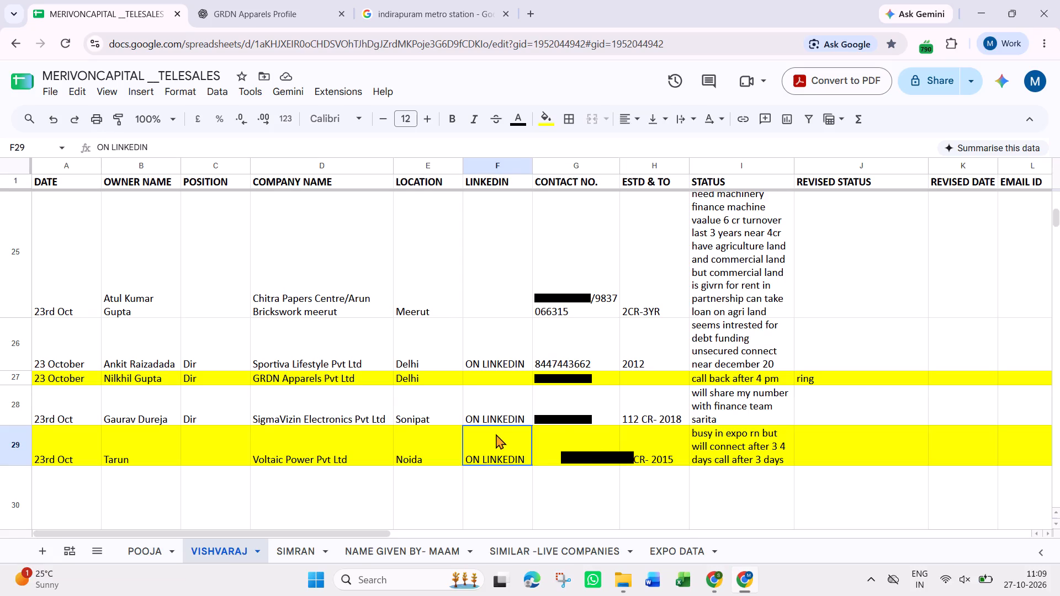
click(548, 419)
scroll(570, 425, up, 7)
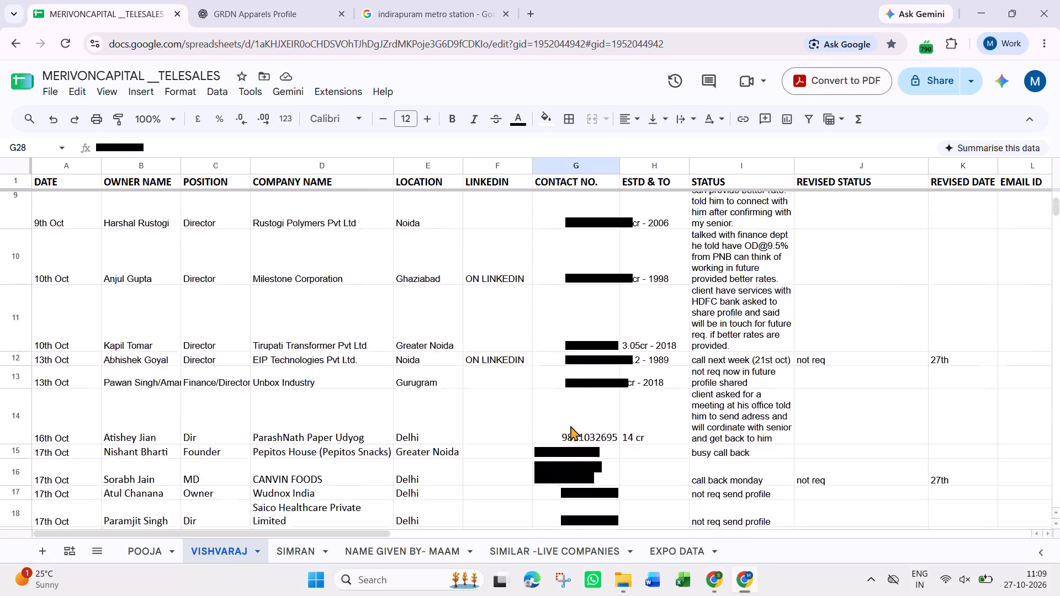
scroll(570, 425, up, 3)
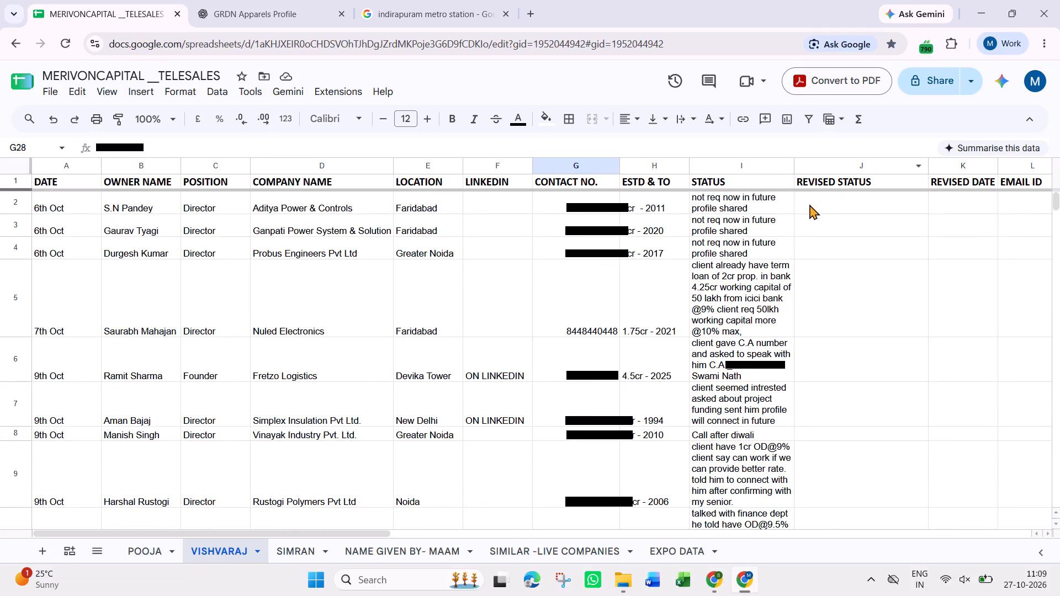
click(809, 204)
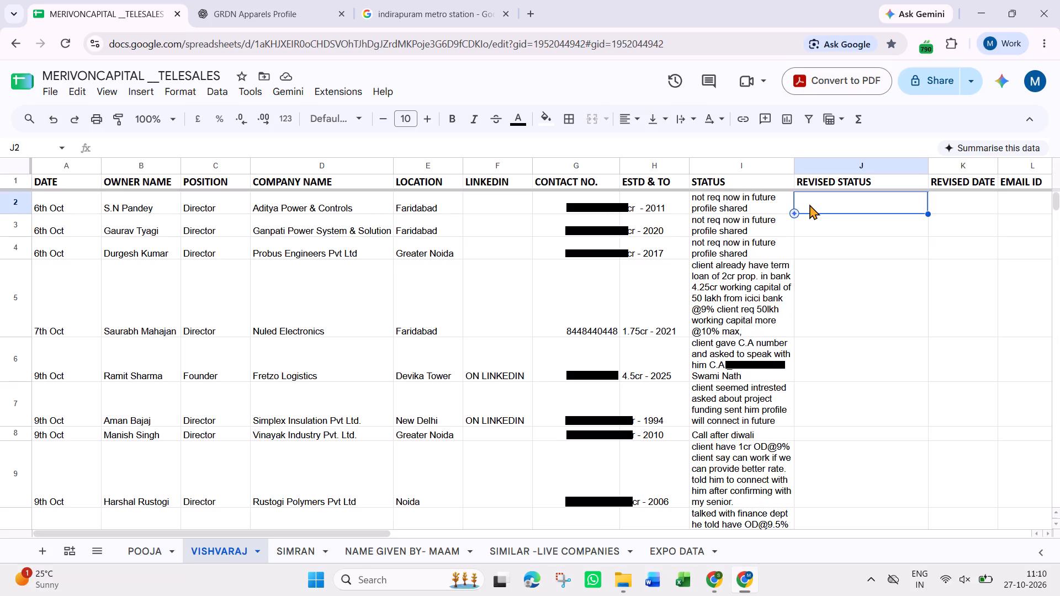
click(279, 0)
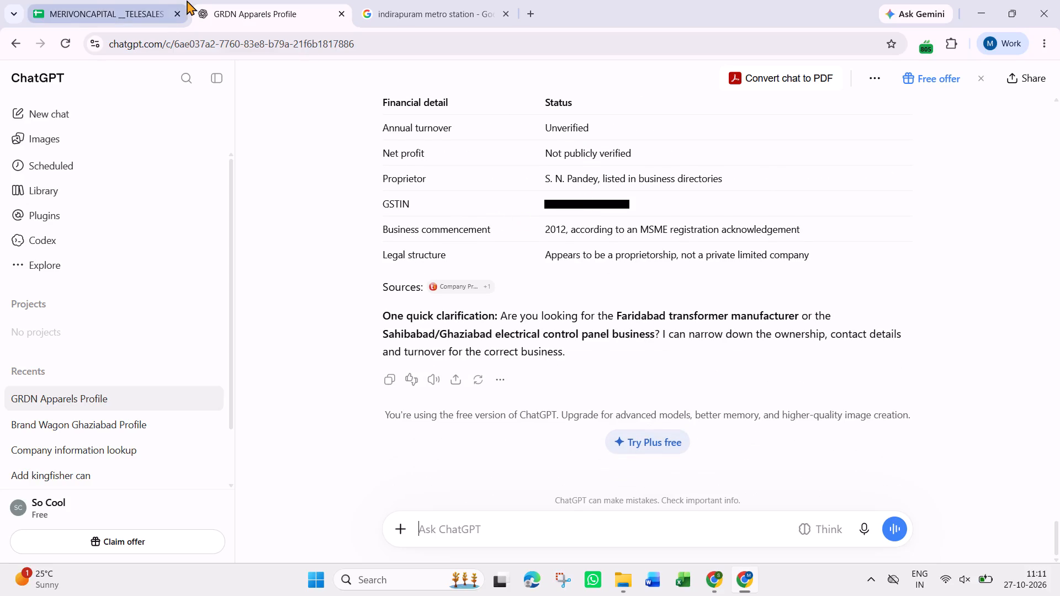
click(94, 0)
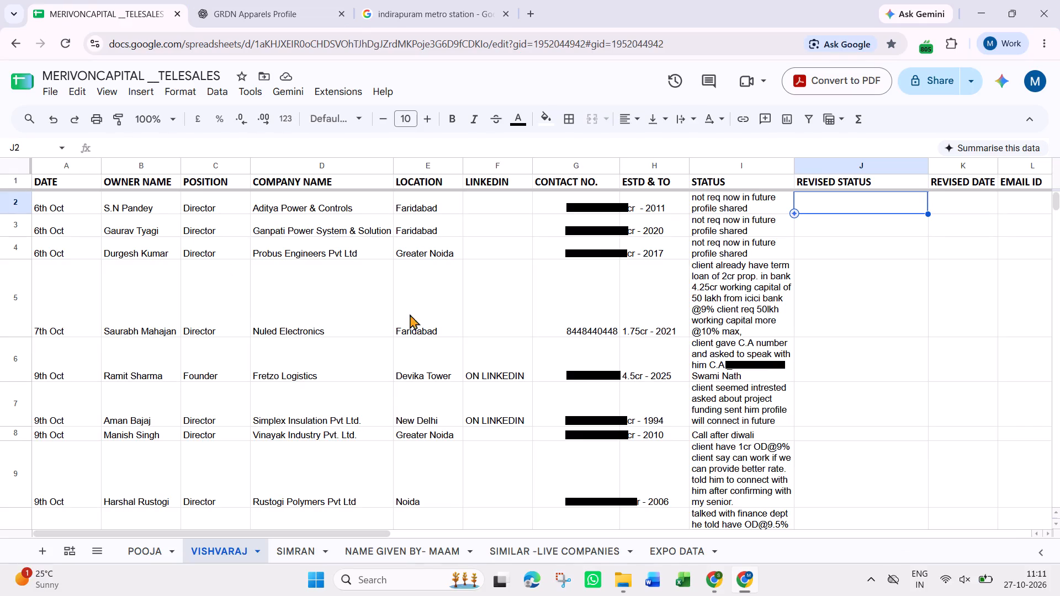
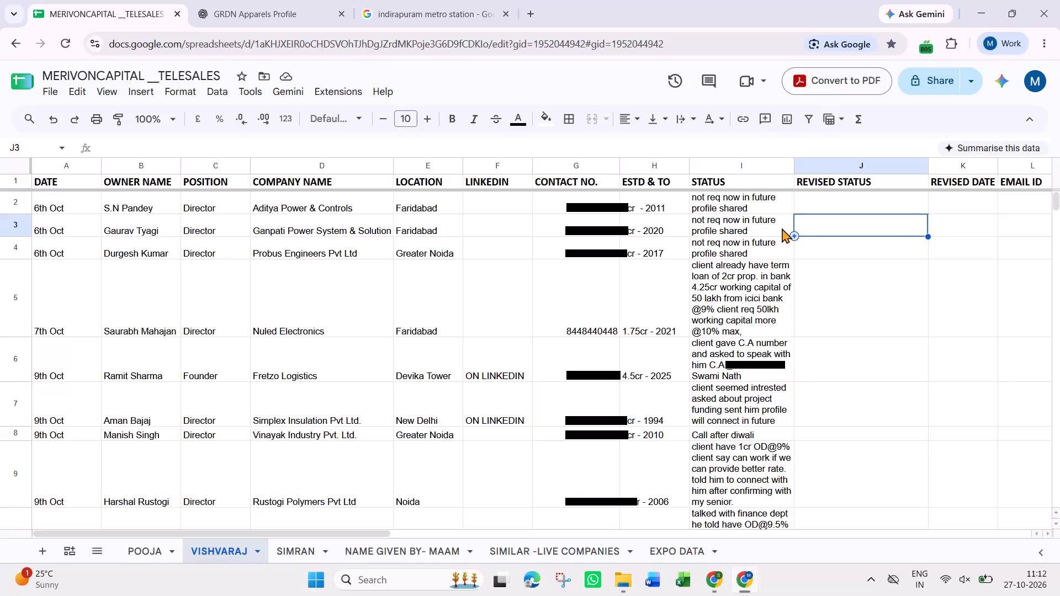
Record "not req" as the revised status for the Ganpati Power System & Solution lead.
text(not req)
key(Return)
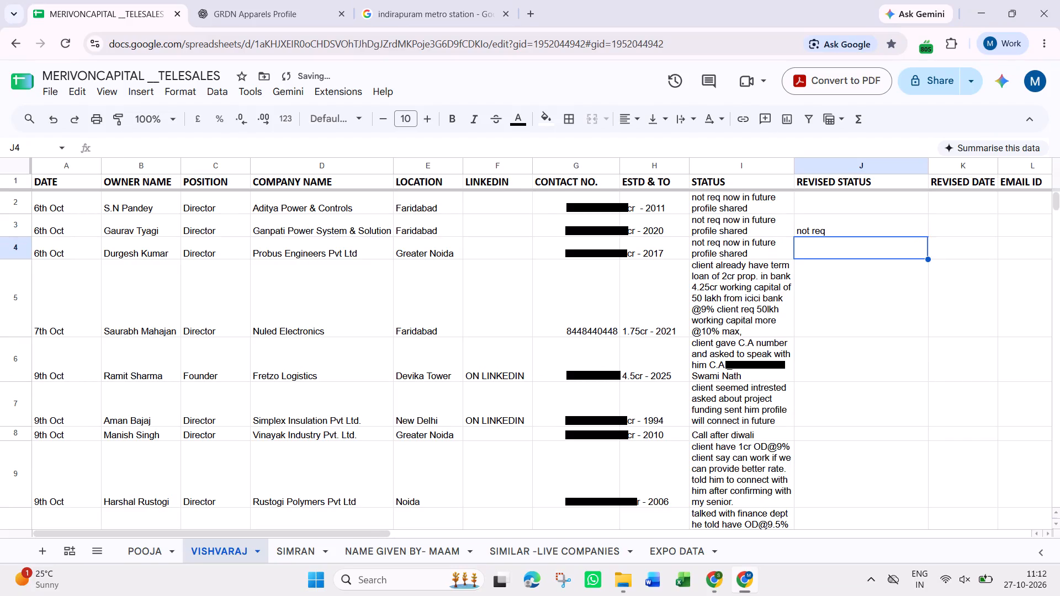
Go to the revised status cell of the Aditya Power & Controls lead.
key(Up)
key(Up)
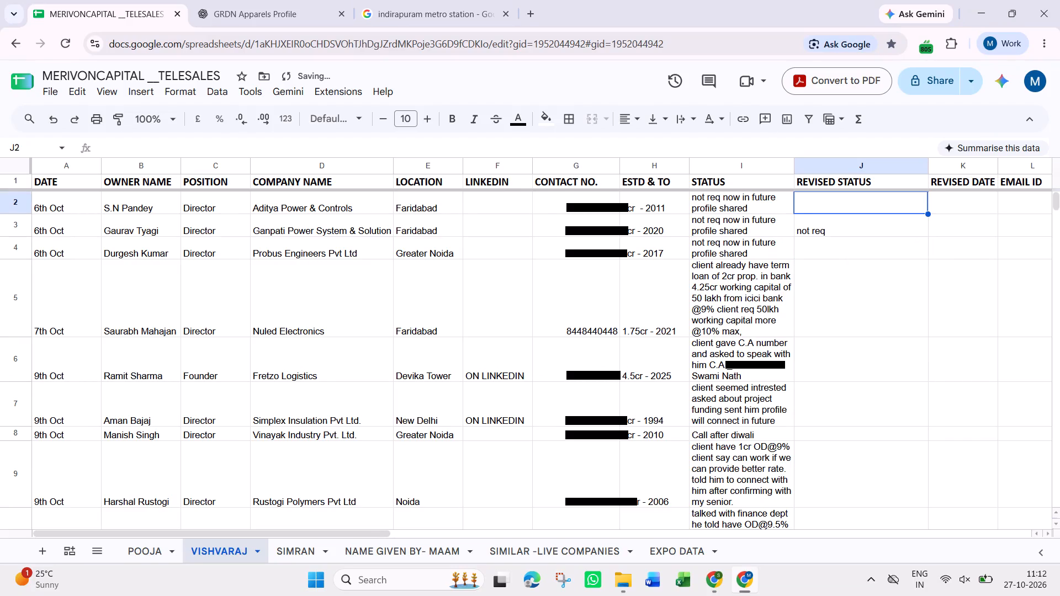
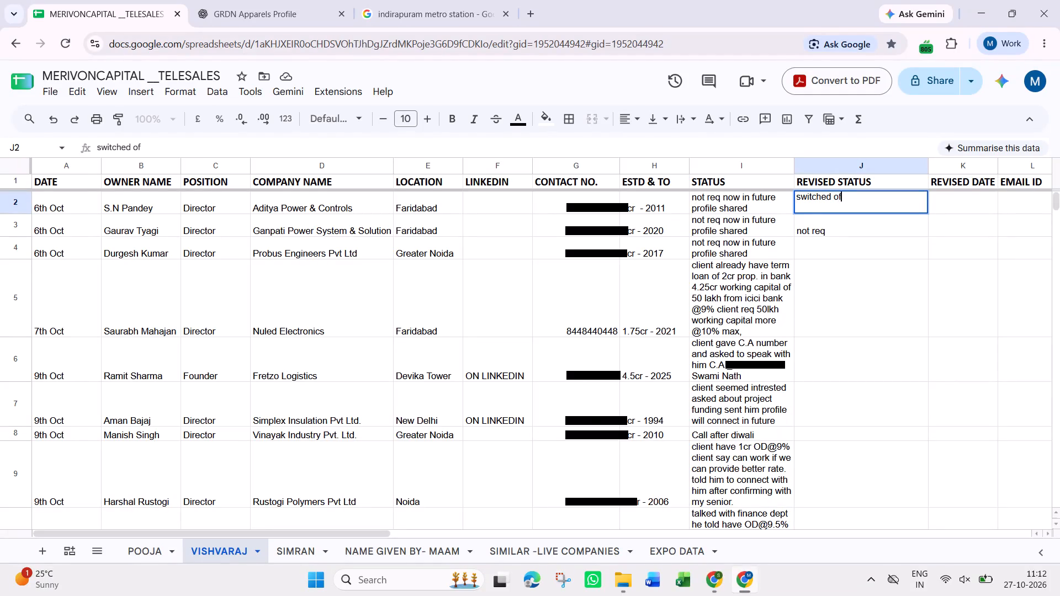
Record "switched off" as the revised status for the Aditya Power & Controls lead and move to the Probus Engineers Pvt Ltd revised status cell.
key(Return)
key(Return)
key(Return)
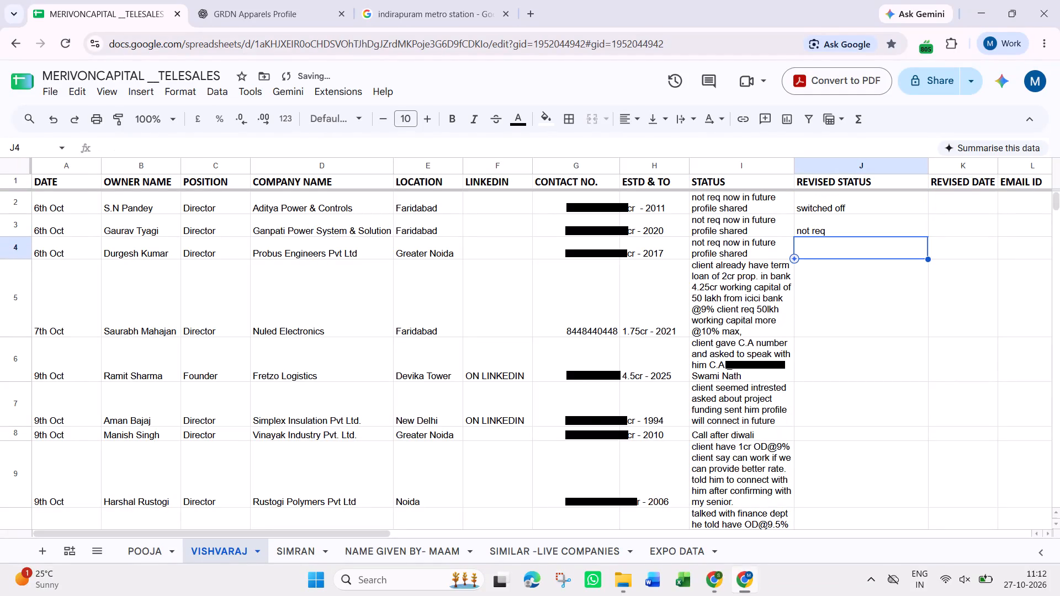
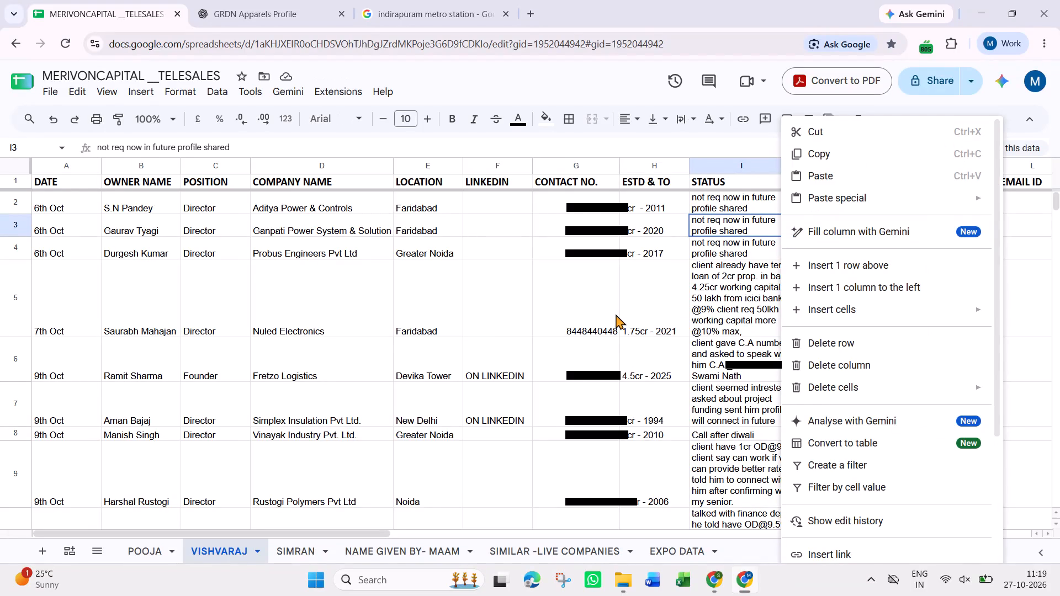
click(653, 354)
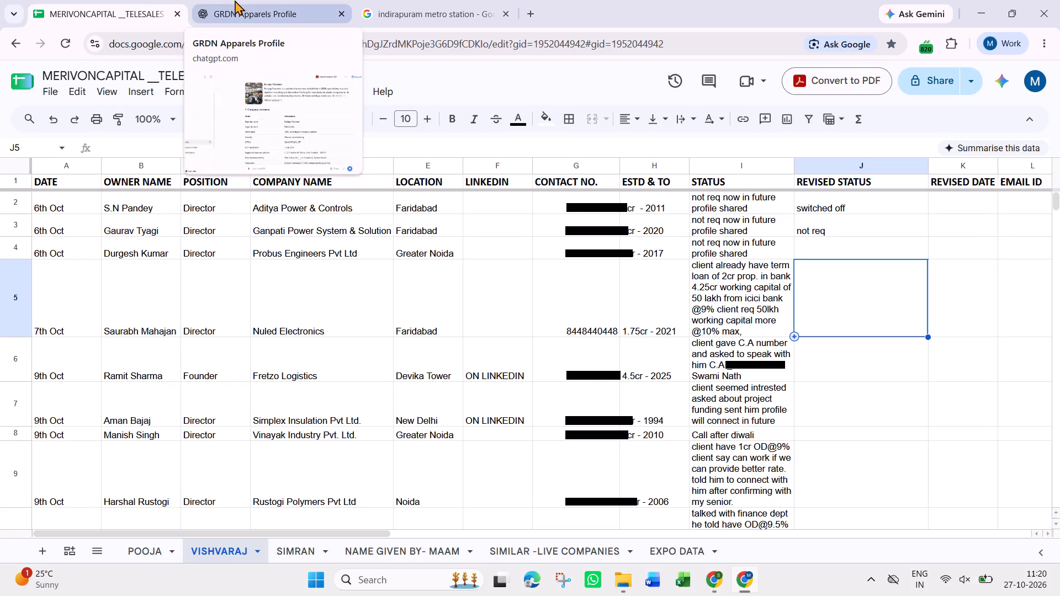
click(813, 376)
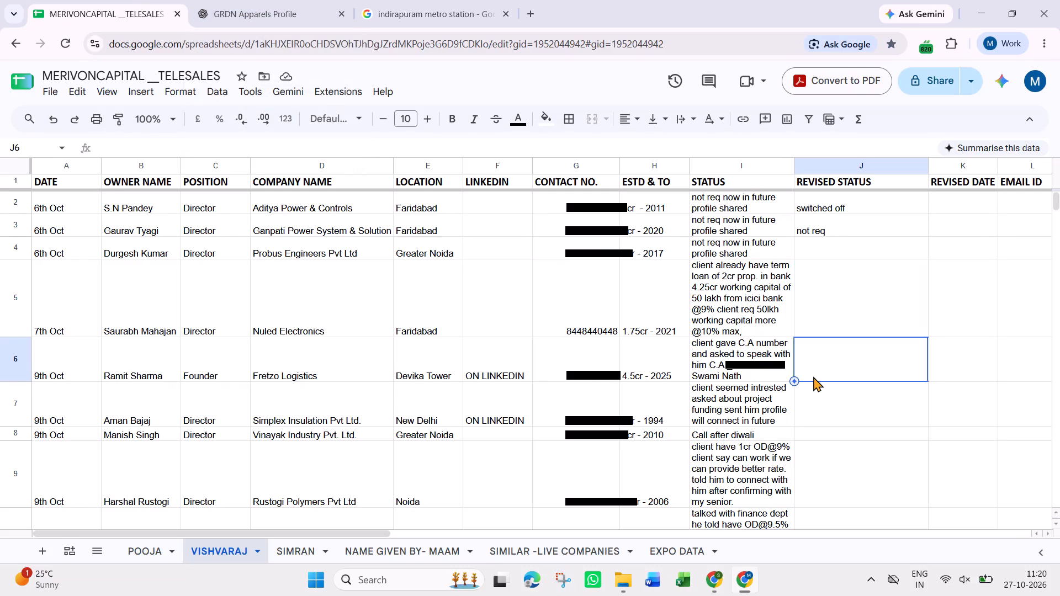
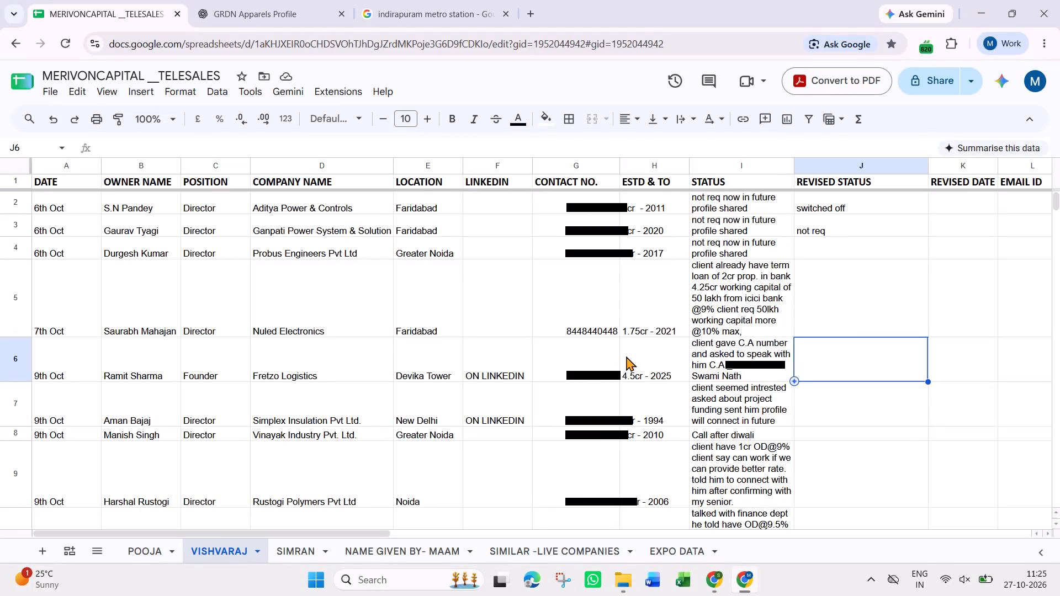
Check the existing status note of the Fretzo Logistics lead and select its revised status cell again.
click(626, 356)
click(746, 356)
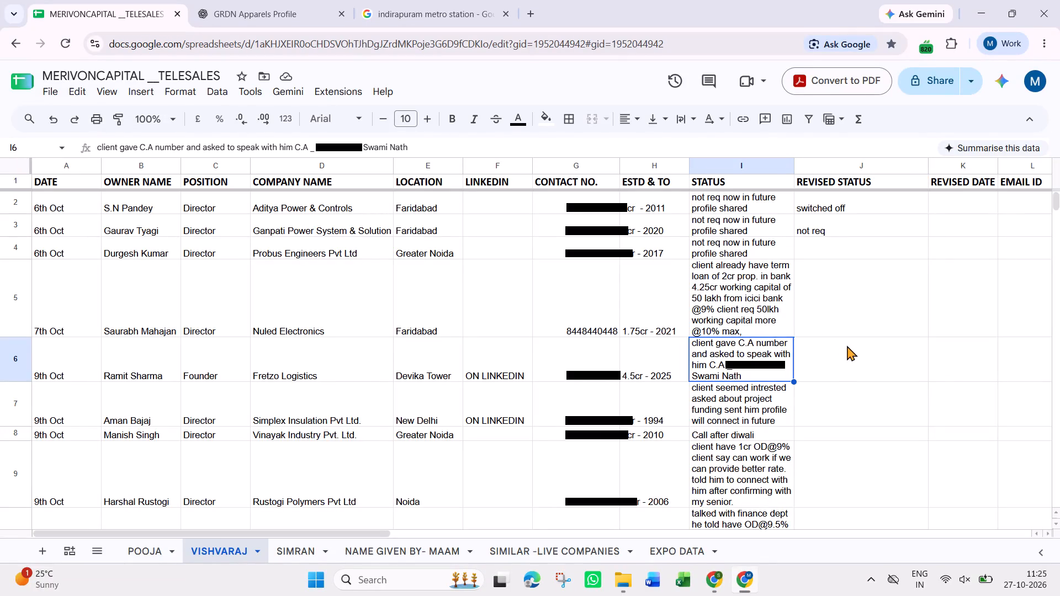
click(846, 347)
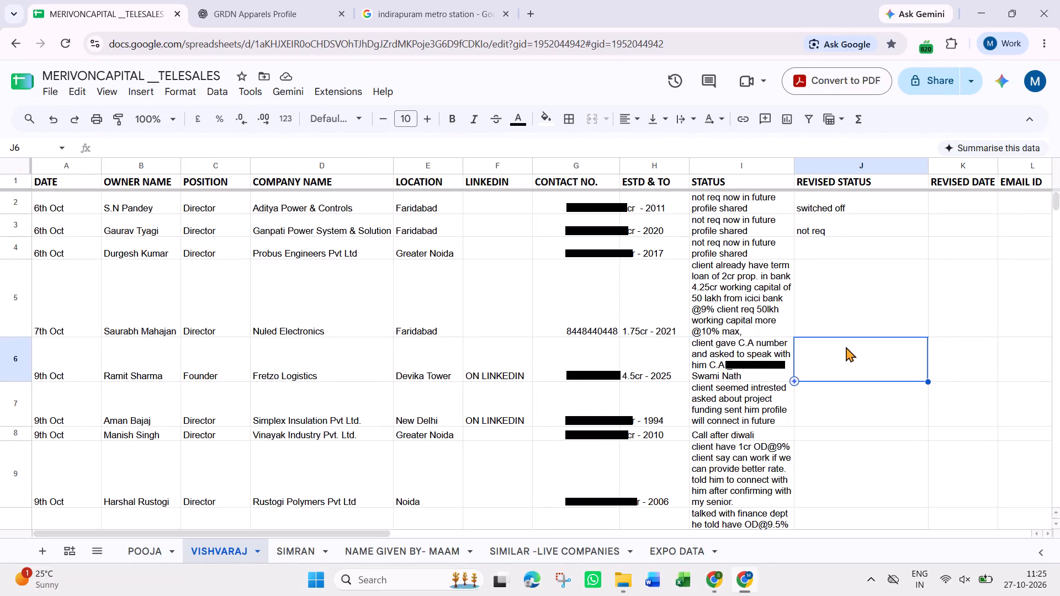
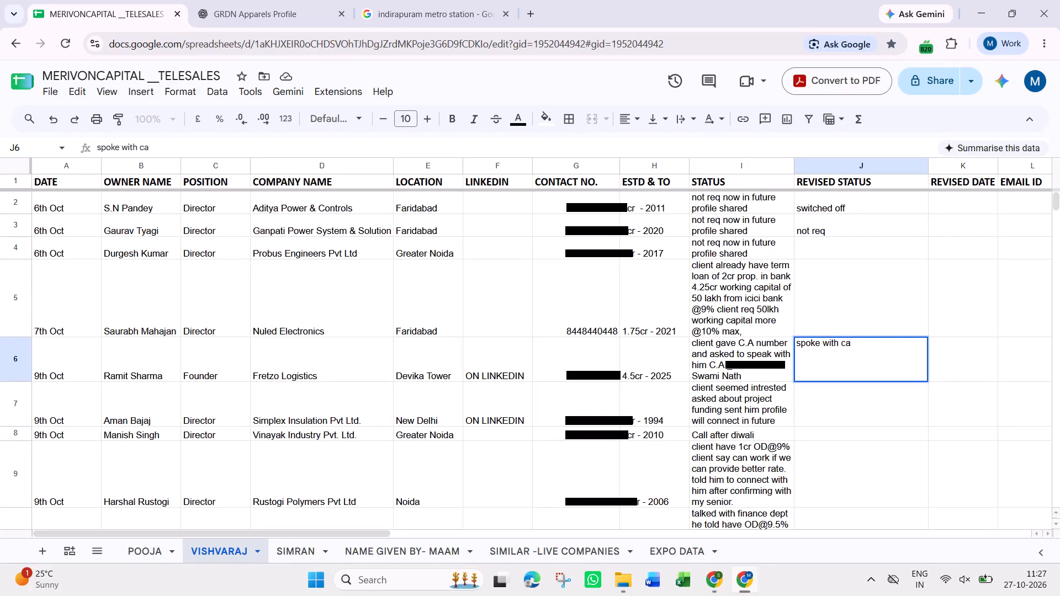
Complete the Fretzo Logistics revised status to read "spoke with ca company only have 1 year financials so not eligible for unsecured loan.".
text(com)
text(pany only have)
key(space)
text(1 year financial)
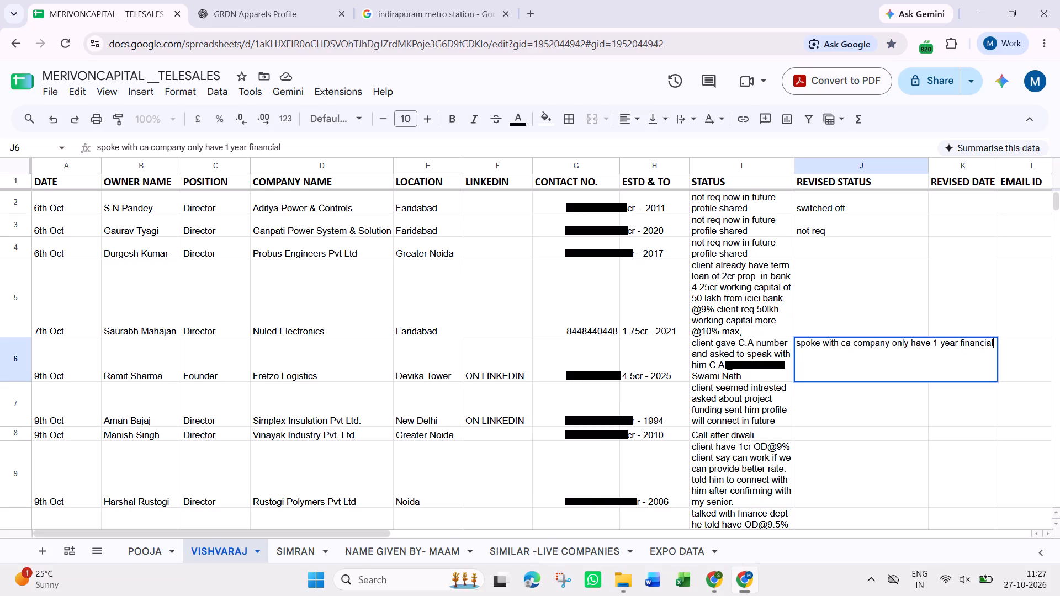
text(s so not possible)
key(BackSpace)
key(BackSpace)
key(BackSpace)
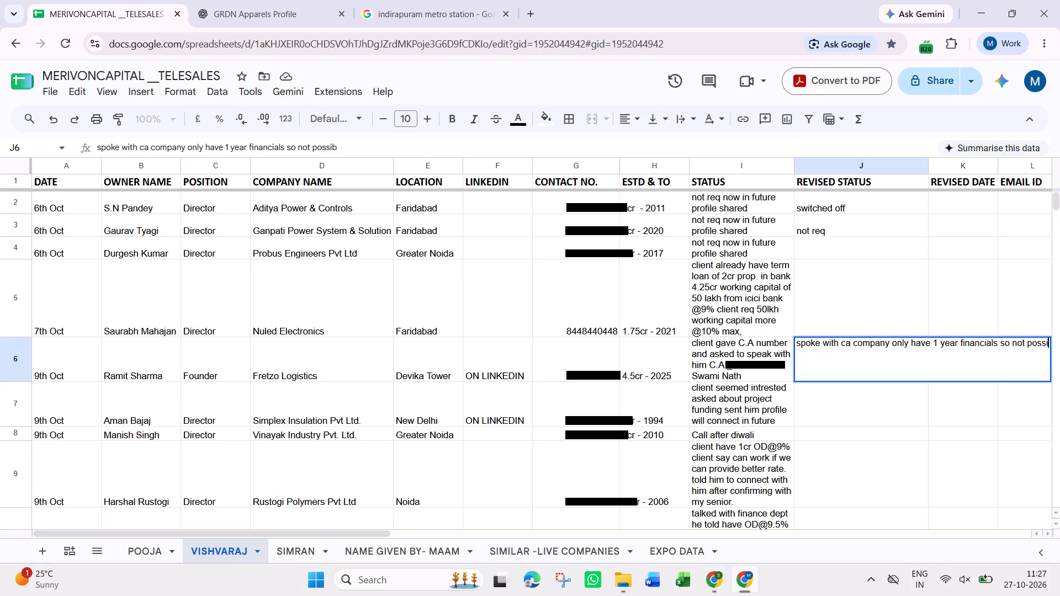
key(BackSpace)
key(BackSpace)
key(BackSpace)
key(BackSpace)
key(BackSpace)
text(eligible)
key(space)
text(for loan)
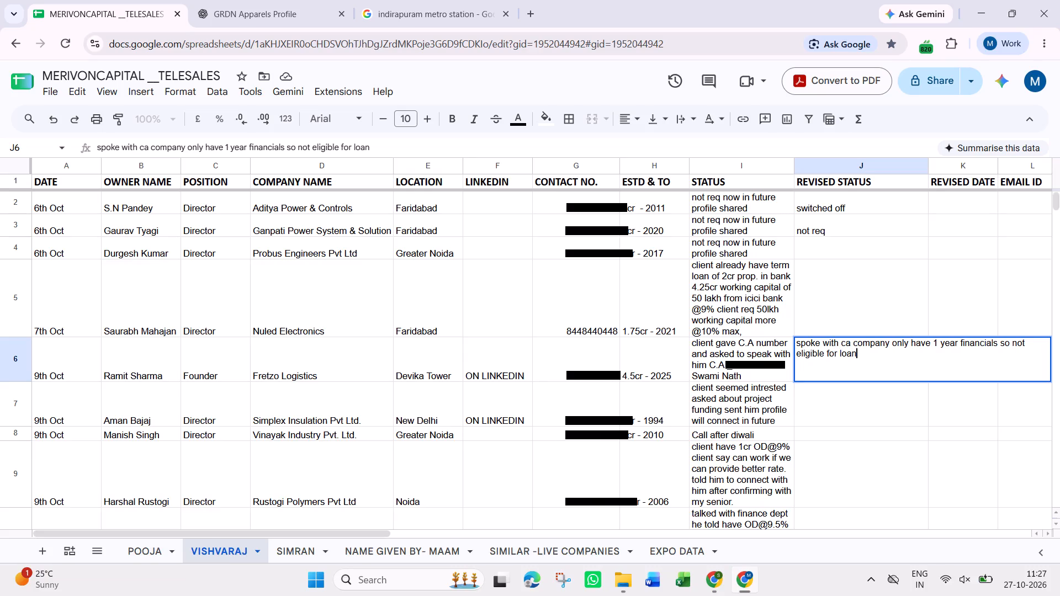
key(BackSpace)
key(BackSpace)
key(BackSpace)
key(BackSpace)
text(unsecured load)
key(BackSpace)
key(BackSpace)
text(an)
key(space)
key(BackSpace)
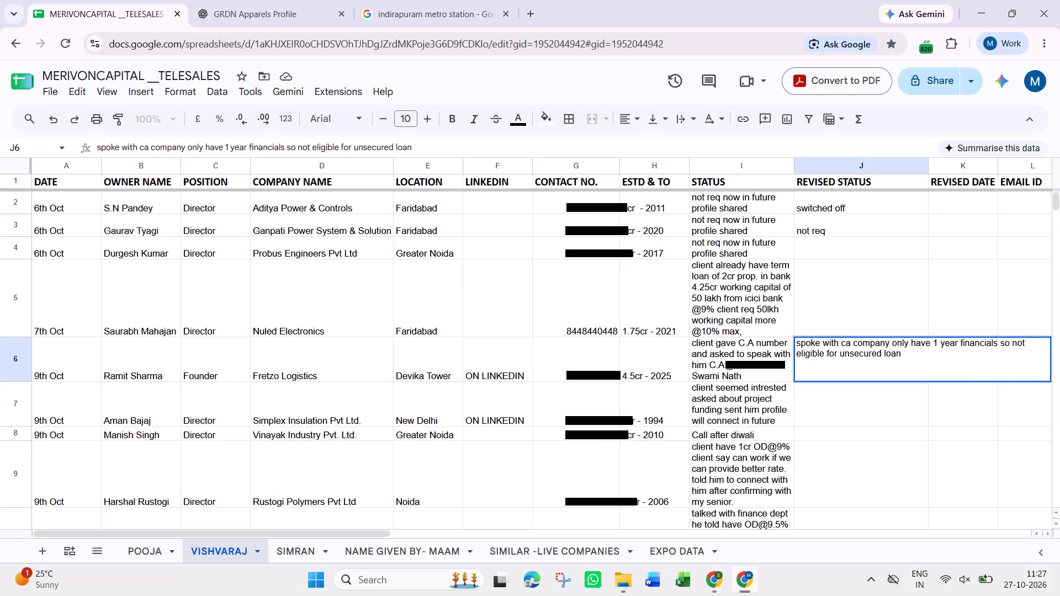
key(period)
key(Return)
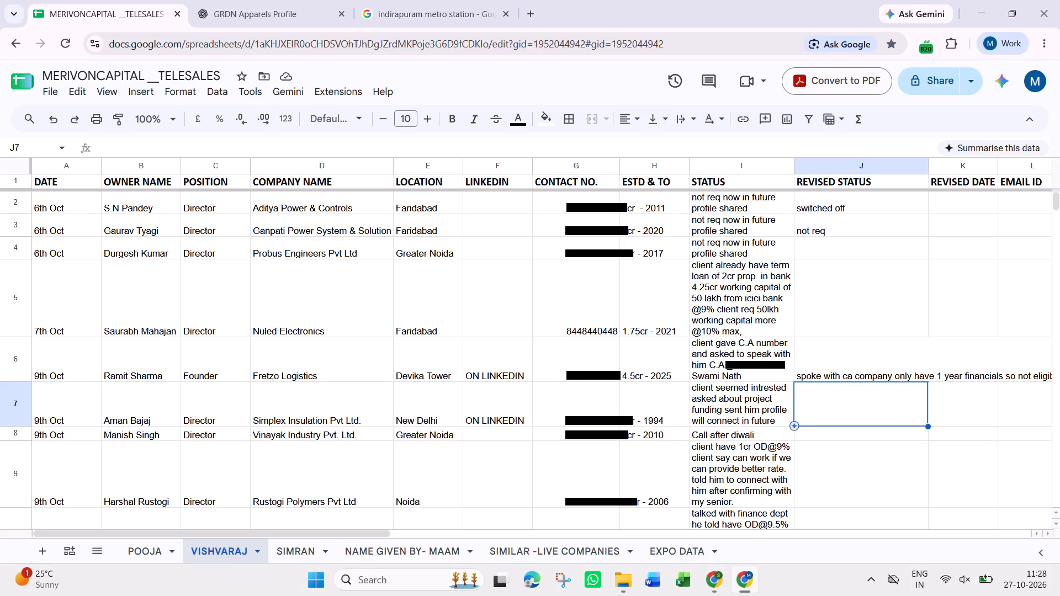
Review the Simplex Insulation lead's owner, contact number and existing status note in its row.
key(Left)
key(Left)
key(Left)
key(Left)
key(Left)
key(Left)
key(Left)
key(Left)
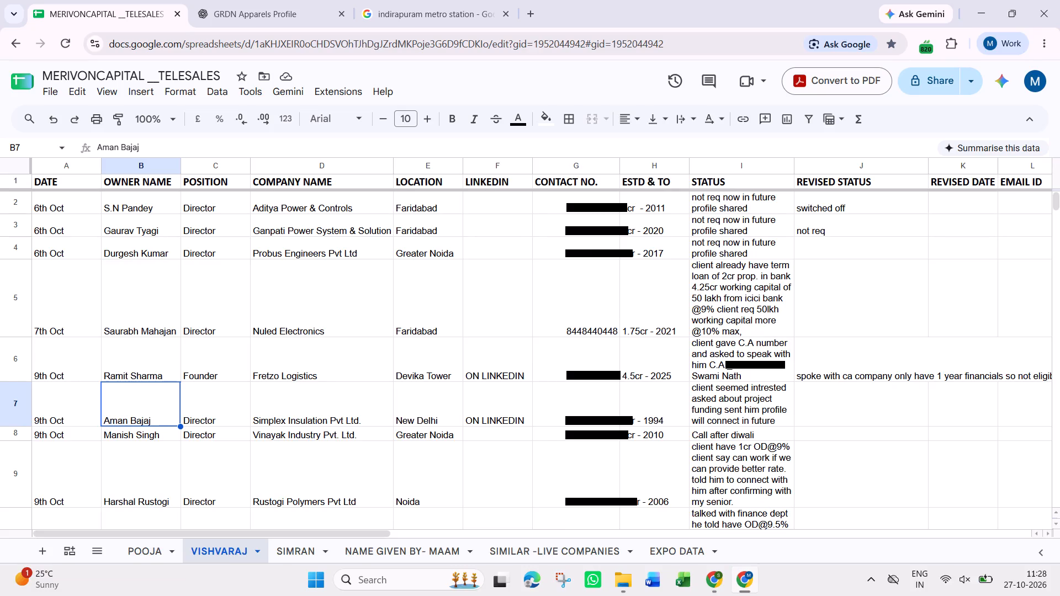
key(Right)
key(Right)
key(Right)
key(Right)
key(Right)
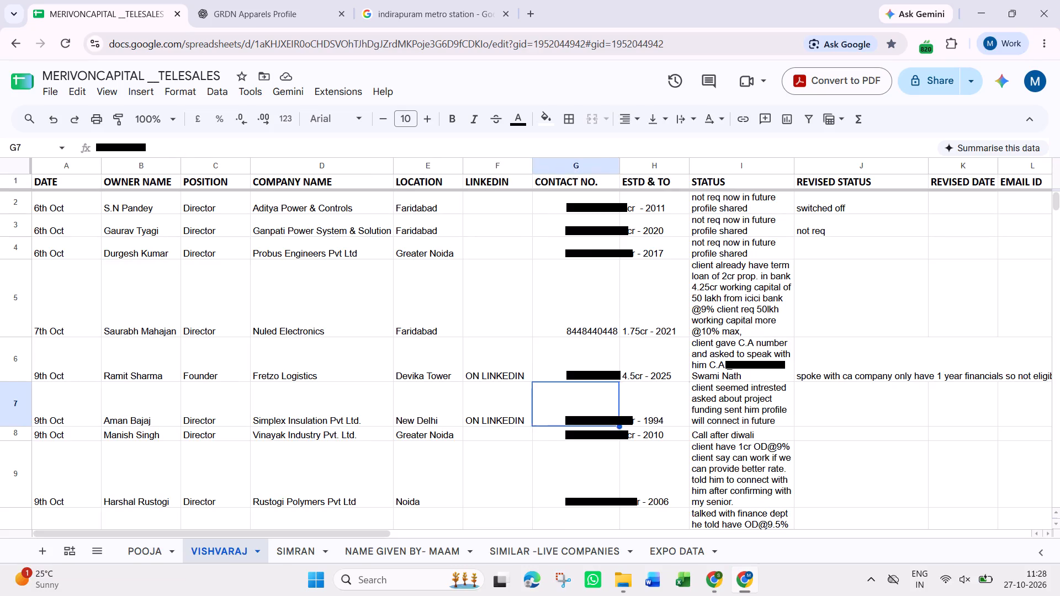
key(Right)
key(Right)
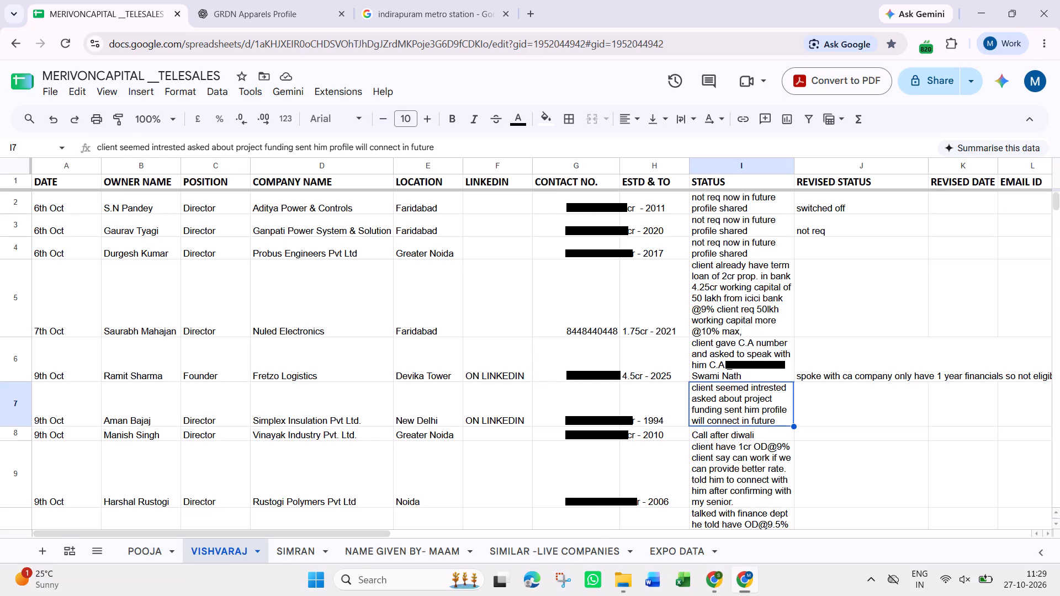
key(Return)
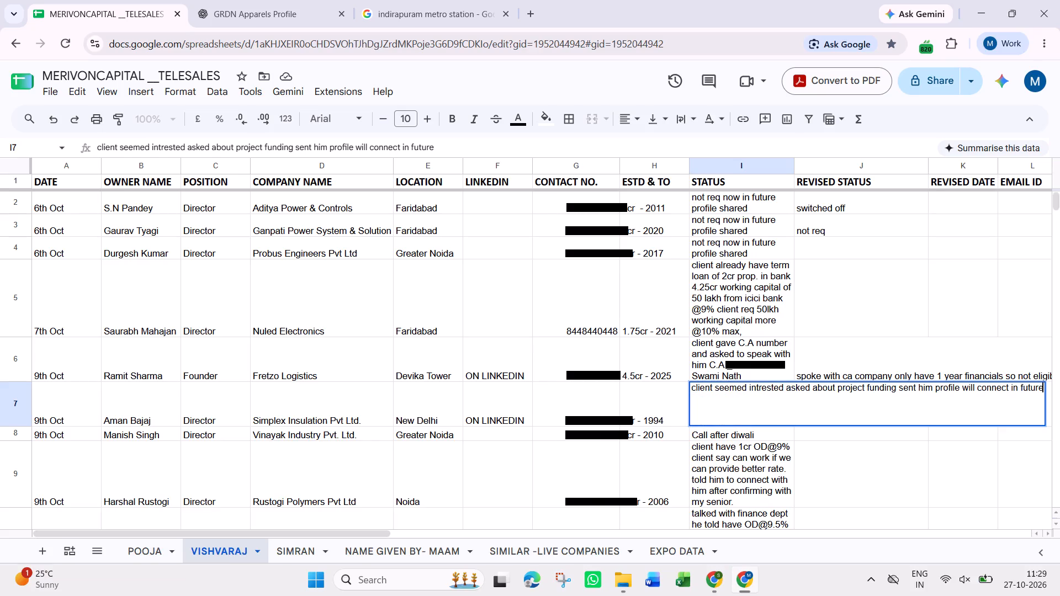
key(Return)
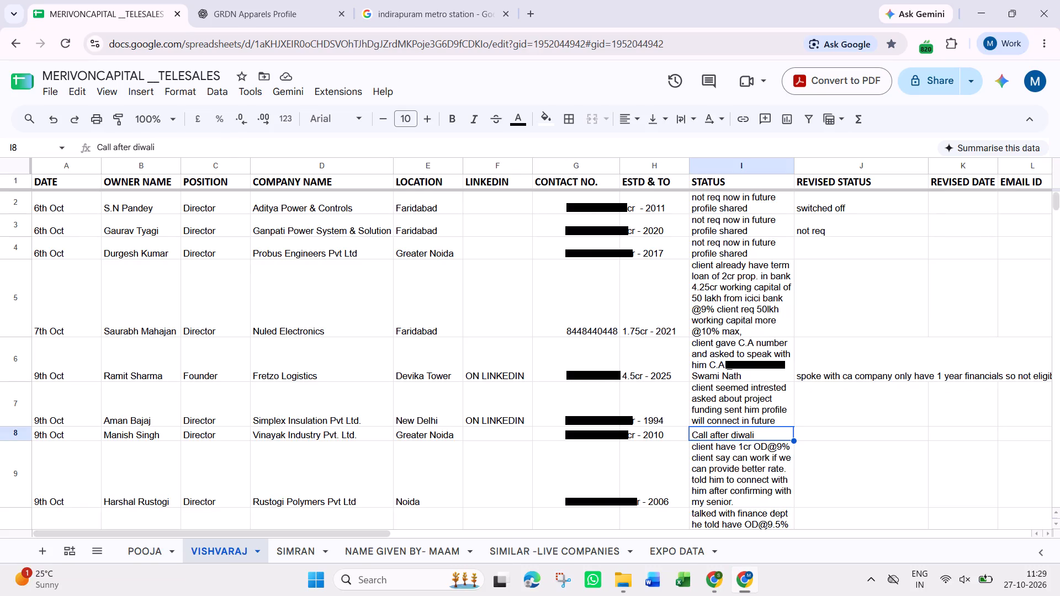
Record "busy" as the revised status of the Vinayak Industry lead.
key(Right)
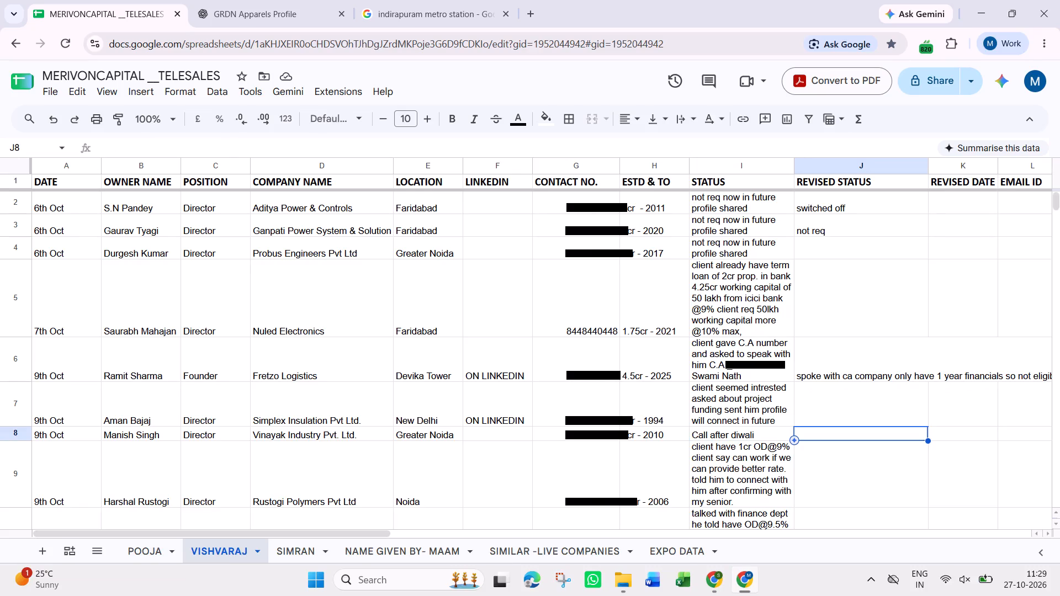
text(busy4)
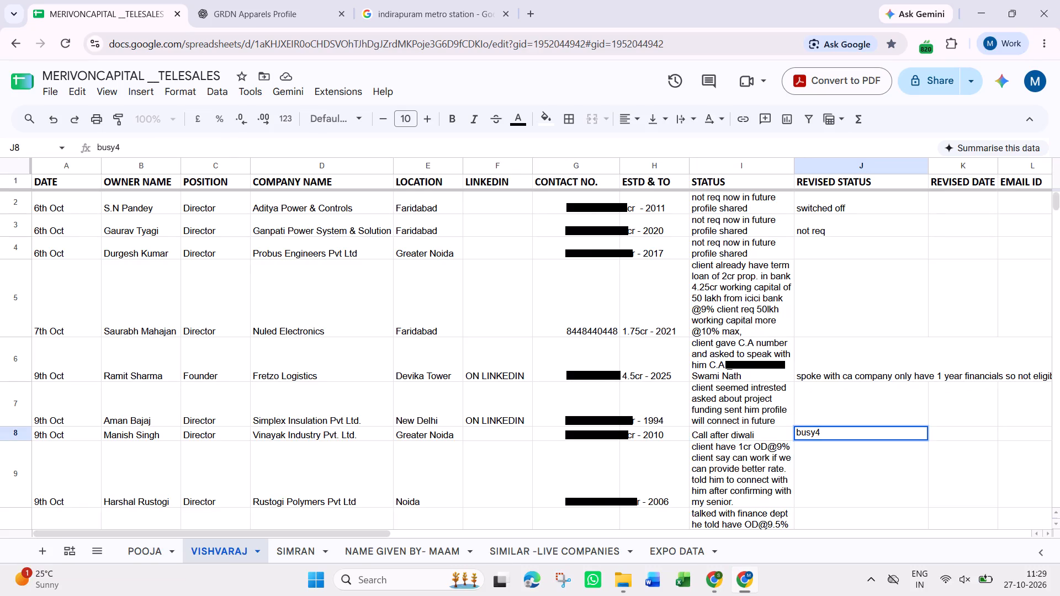
key(BackSpace)
key(Return)
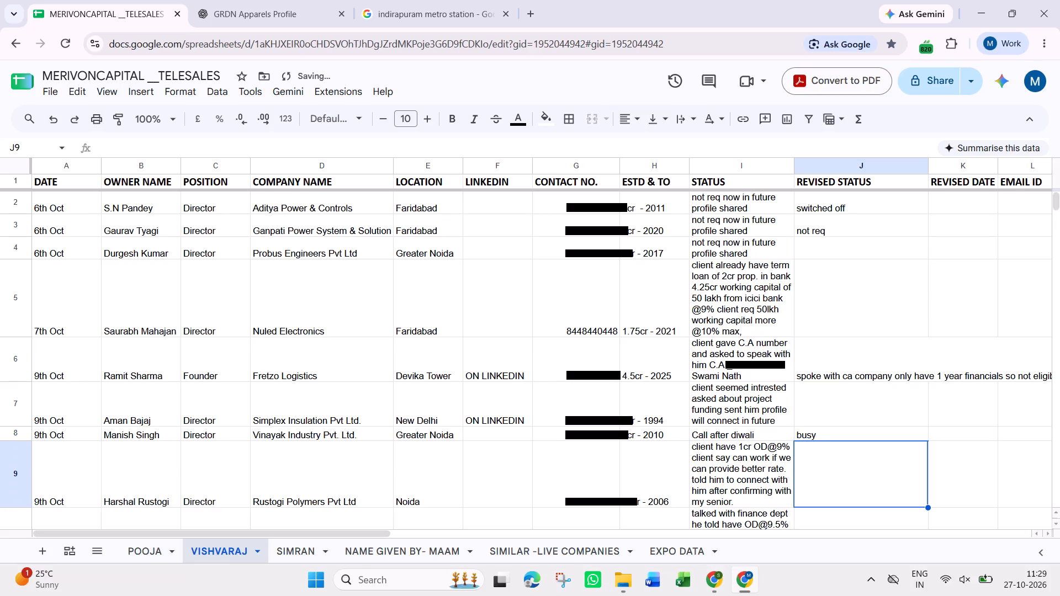